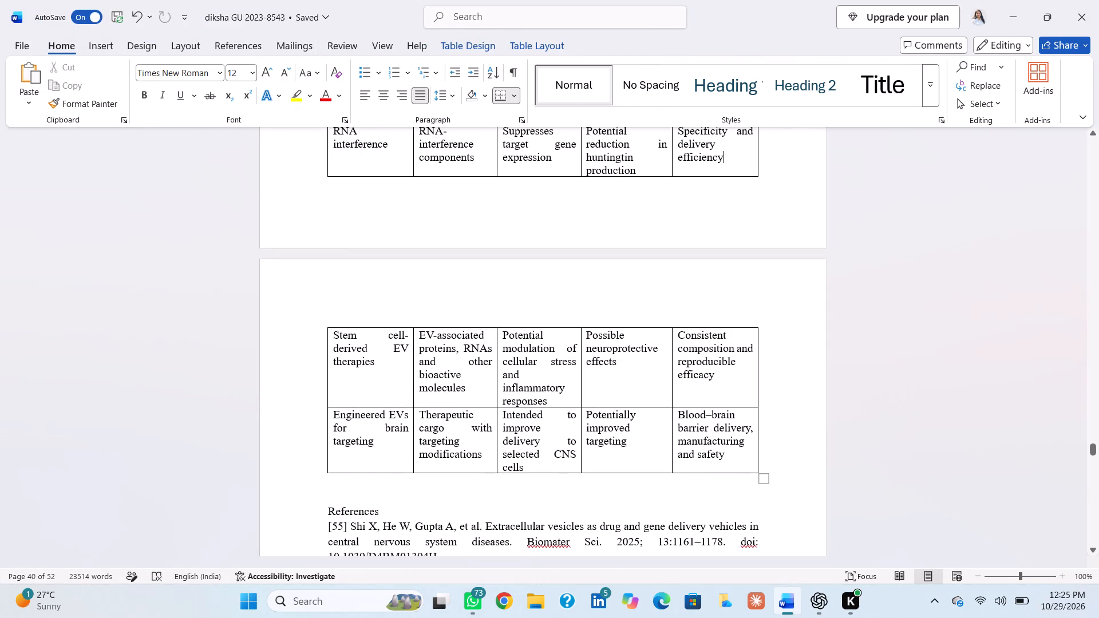
pyautogui.scroll(8, 636, 300)
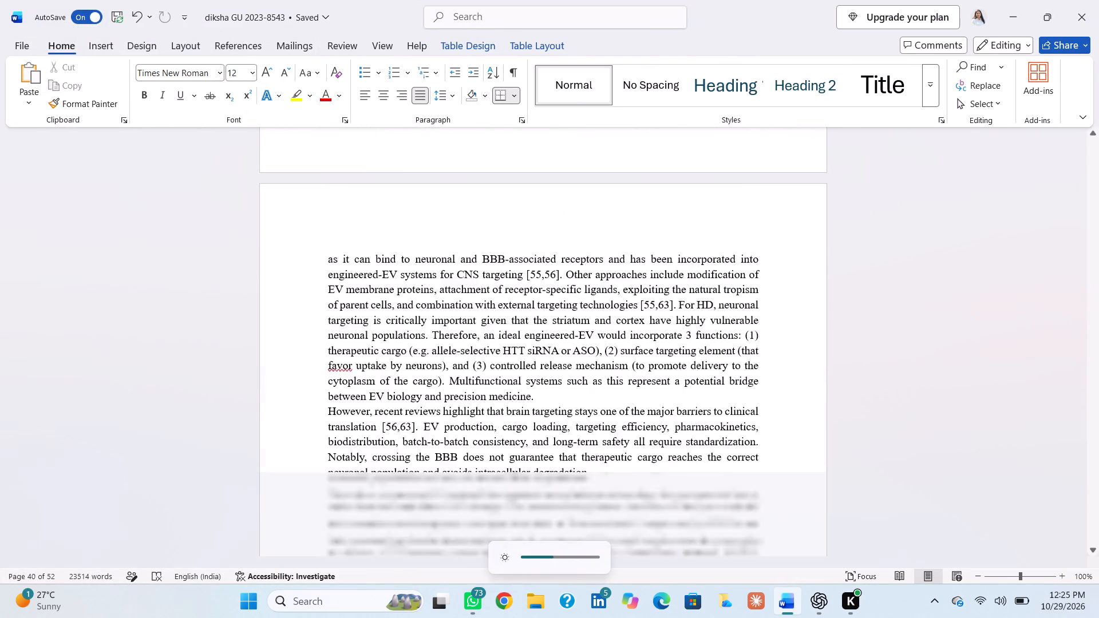
pyautogui.scroll(19, 636, 300)
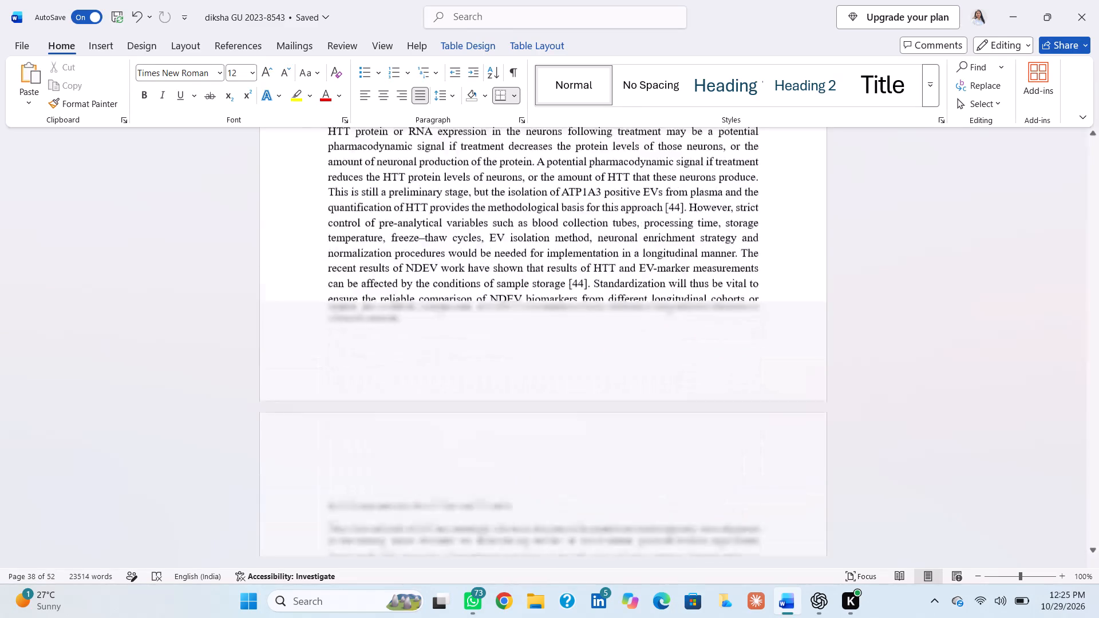
pyautogui.scroll(20, 636, 300)
pyautogui.scroll(13, 636, 300)
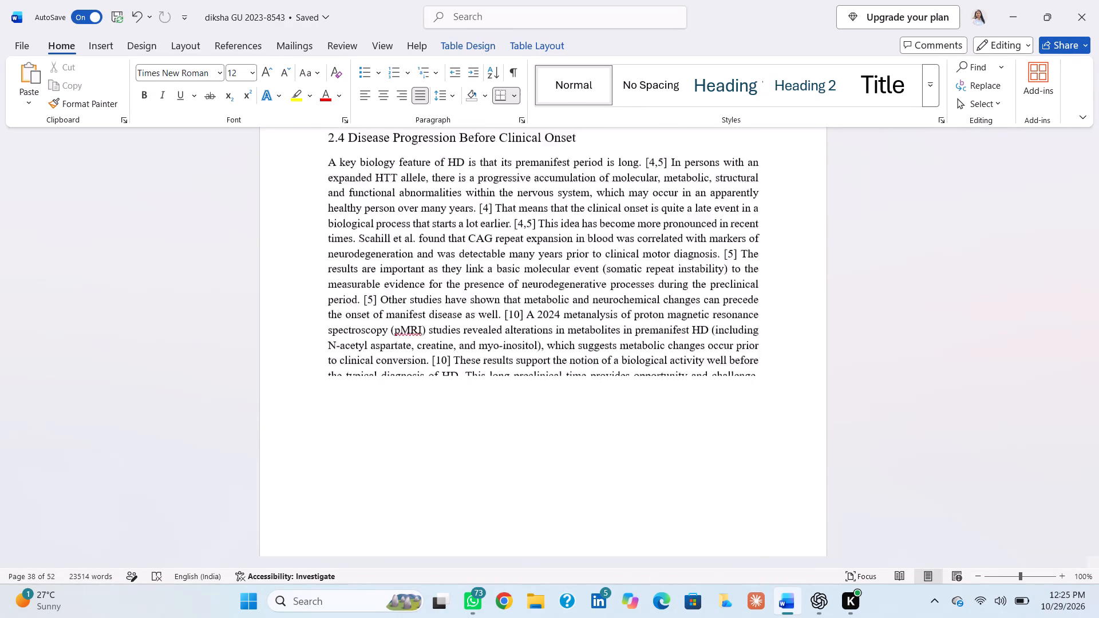
pyautogui.scroll(15, 636, 300)
pyautogui.scroll(14, 636, 300)
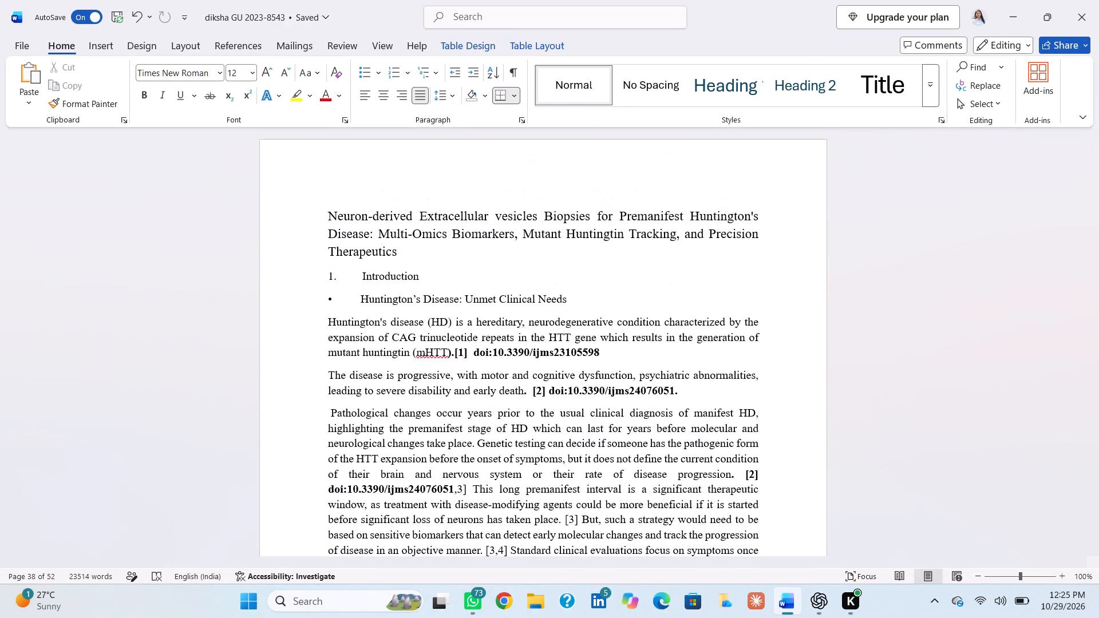
pyautogui.scroll(1, 636, 300)
pyautogui.moveTo(325, 212); pyautogui.dragTo(416, 252)
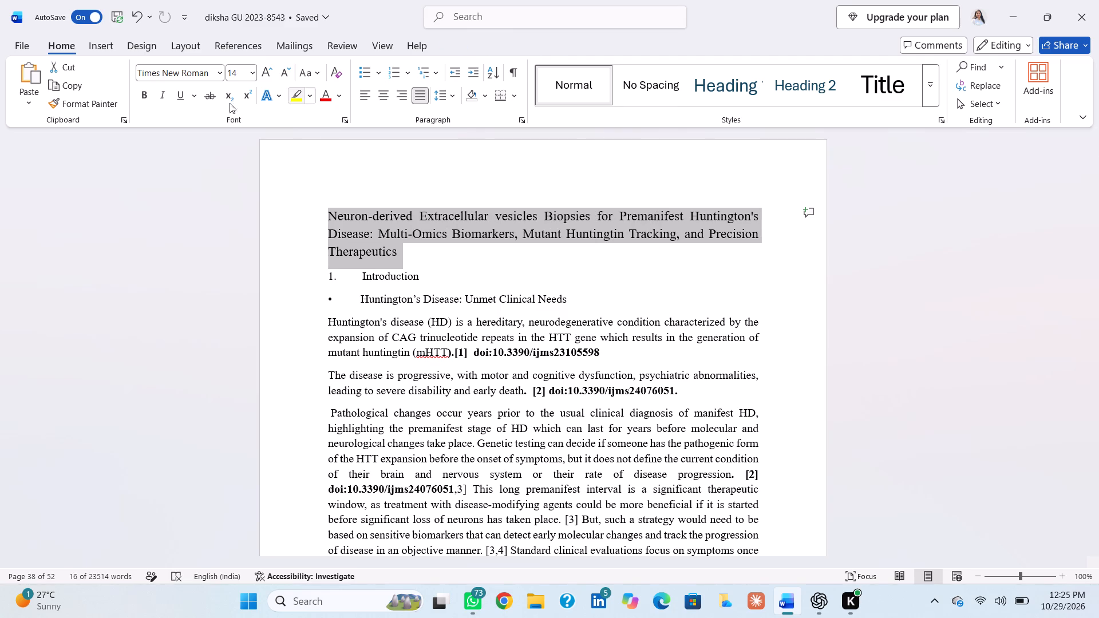
pyautogui.click(145, 90)
pyautogui.click(390, 193)
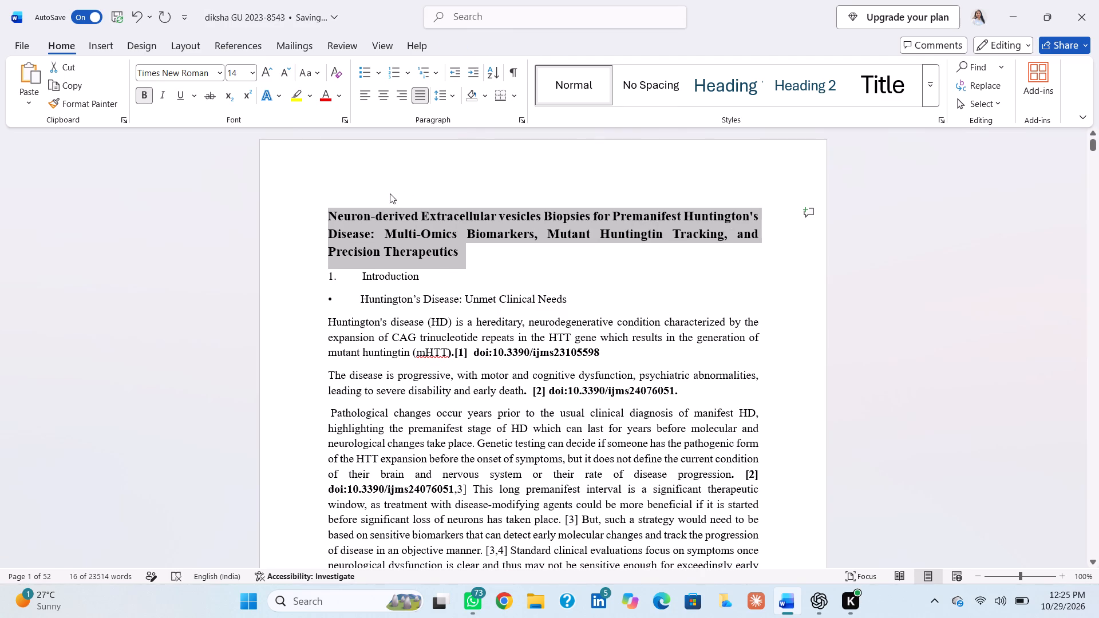
pyautogui.click(355, 272)
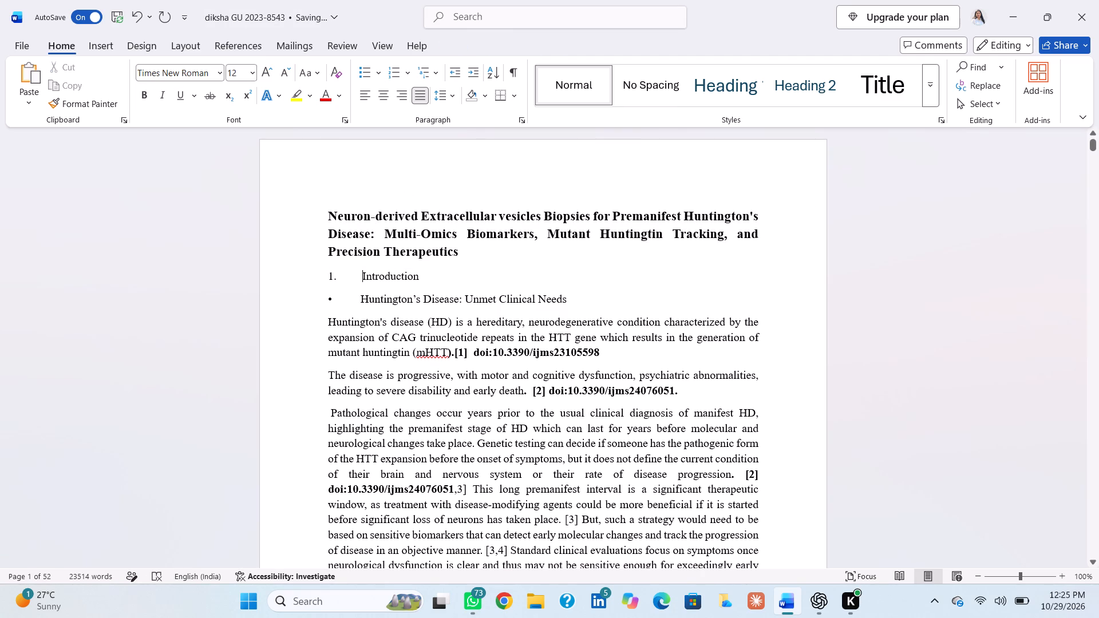
# Look through the Word article from the Introduction to Section 2.1, HTT Gene and CAG Expansion.
pyautogui.scroll(-11, 543, 335)
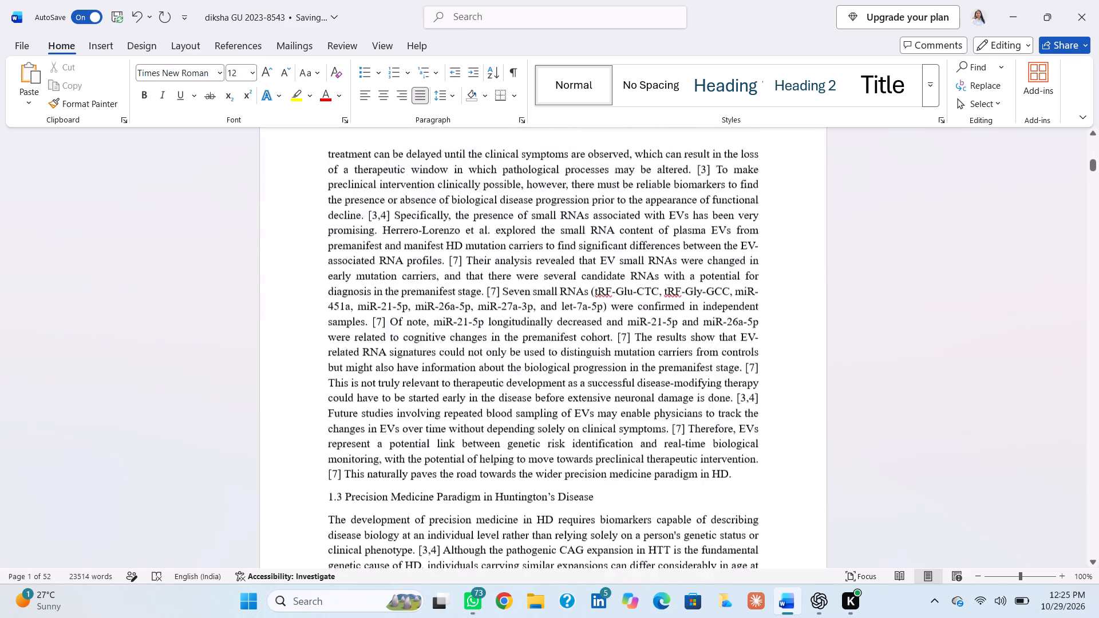
pyautogui.scroll(-9, 543, 335)
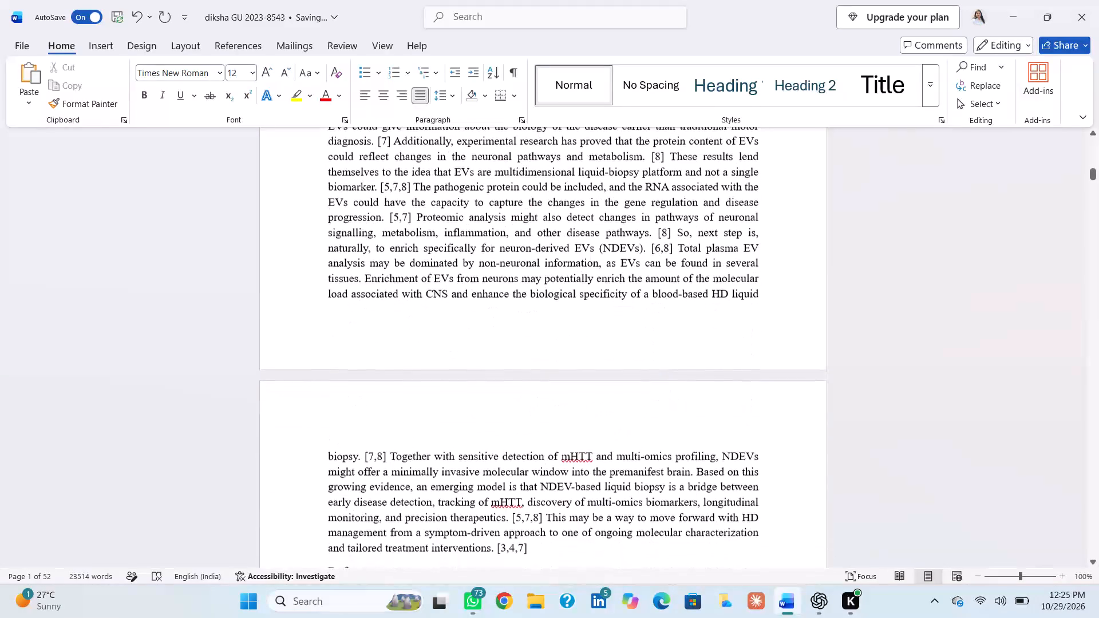
pyautogui.scroll(-4, 543, 335)
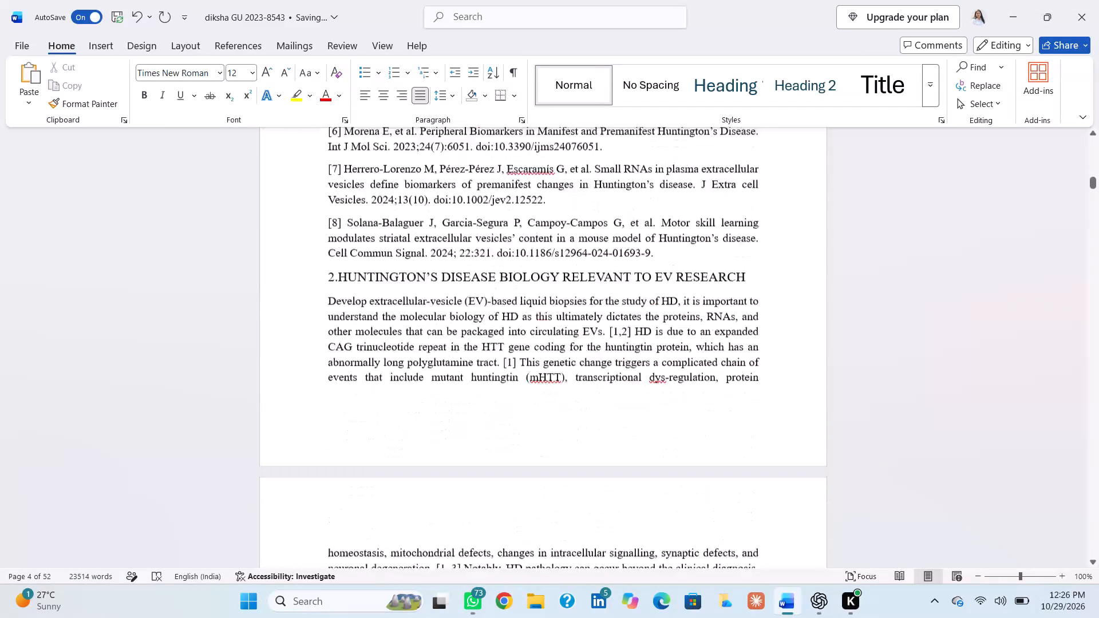
pyautogui.scroll(-1, 543, 335)
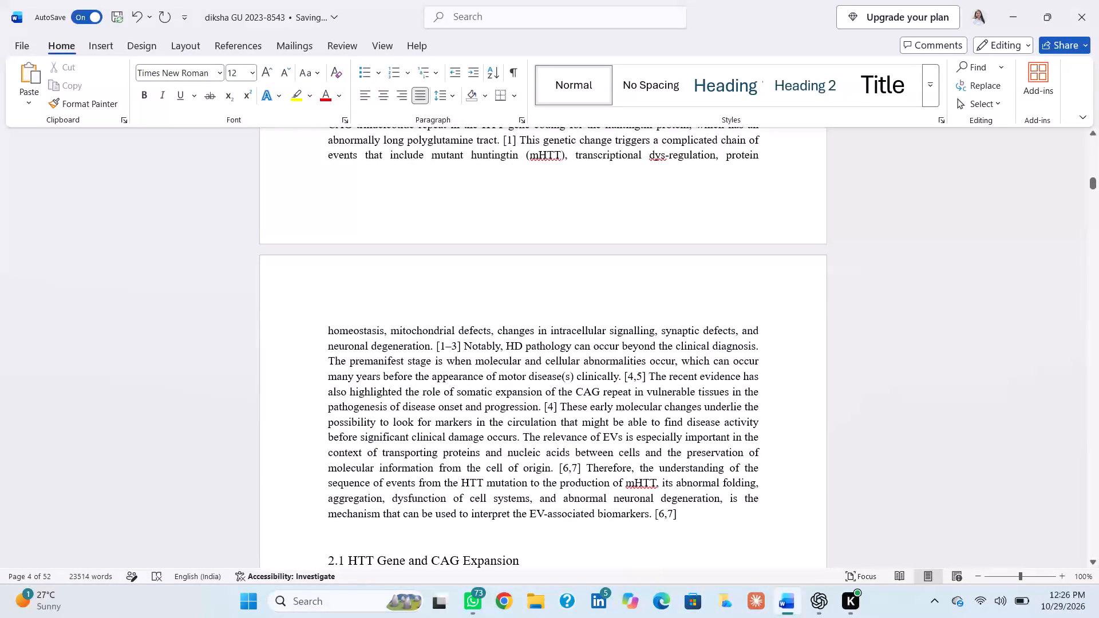
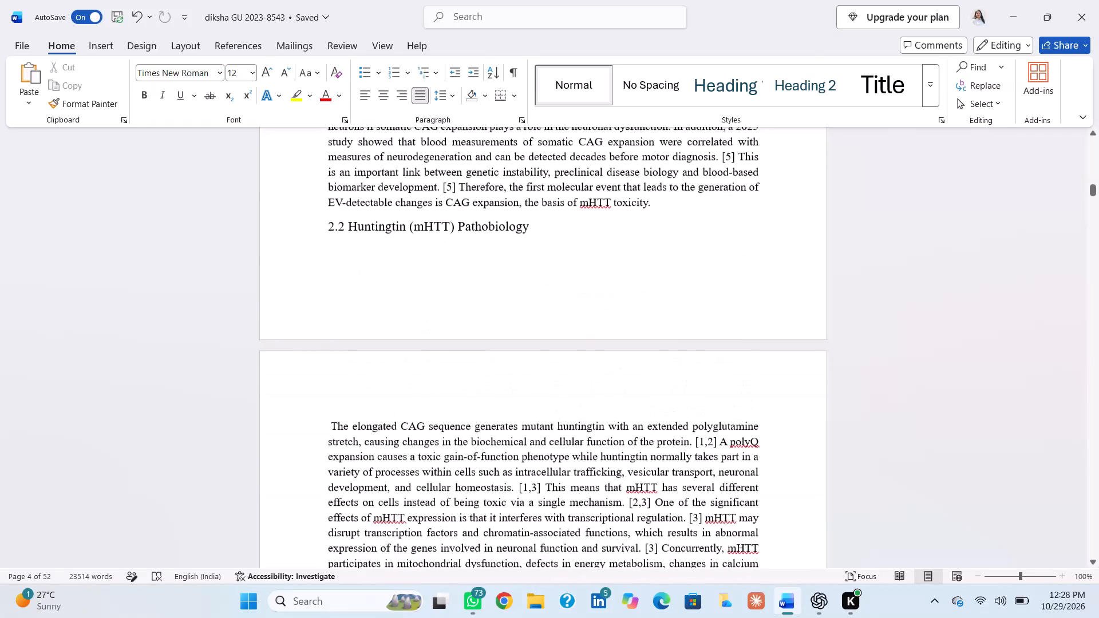
# Look through the article from Section 2.2, Huntingtin (mHTT) Pathobiology, to the Section 5 omics text and Table 2.
pyautogui.scroll(-2, 647, 367)
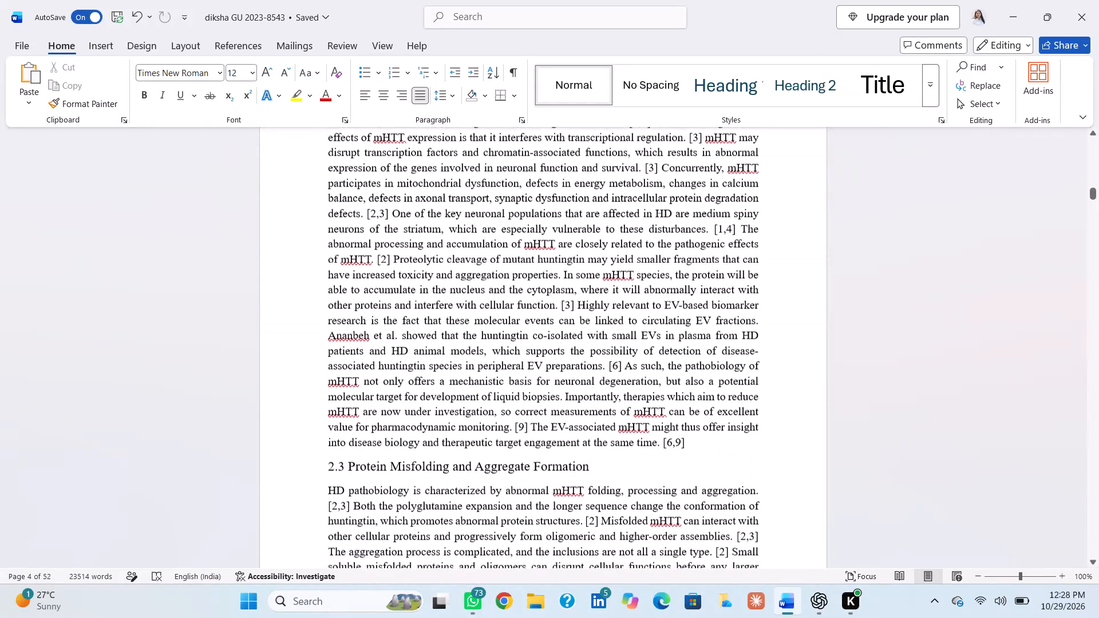
pyautogui.scroll(-1, 647, 367)
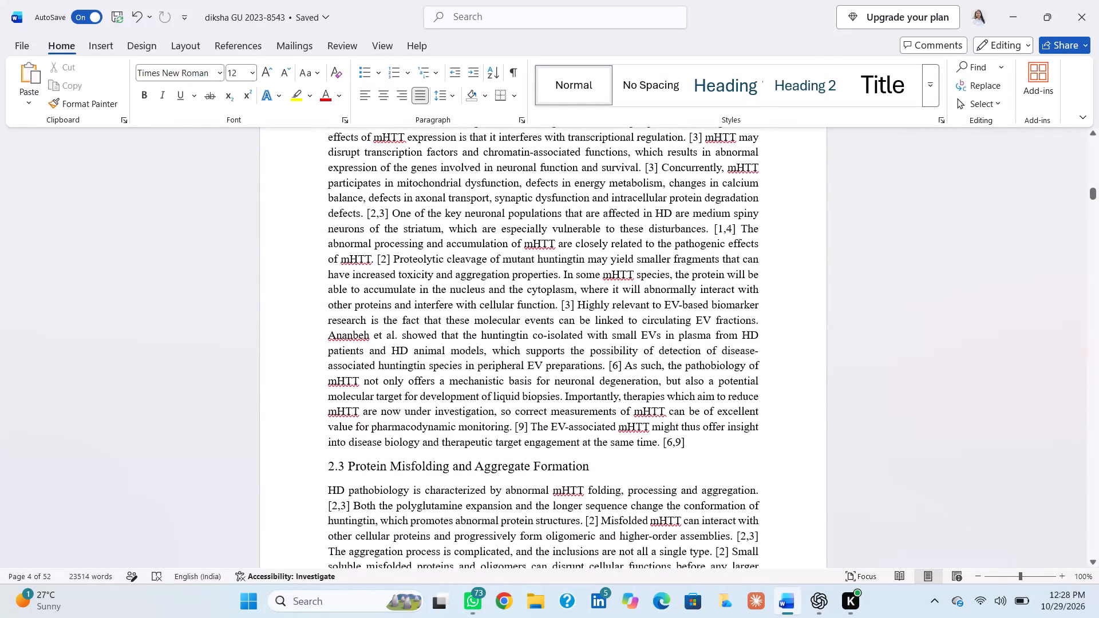
pyautogui.scroll(-4, 741, 437)
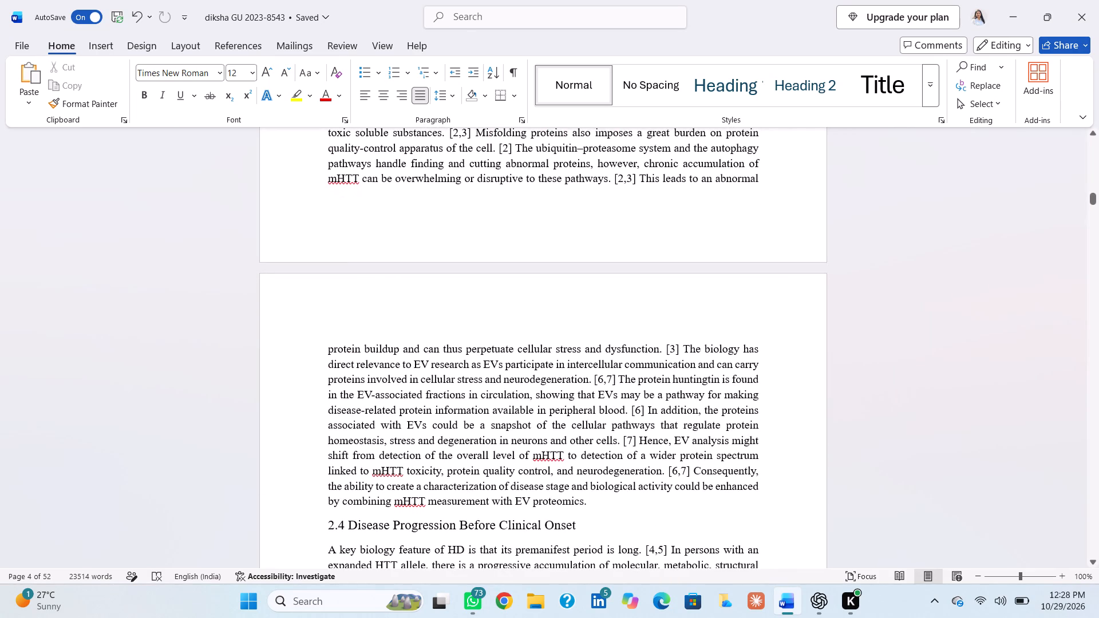
pyautogui.scroll(-1, 741, 437)
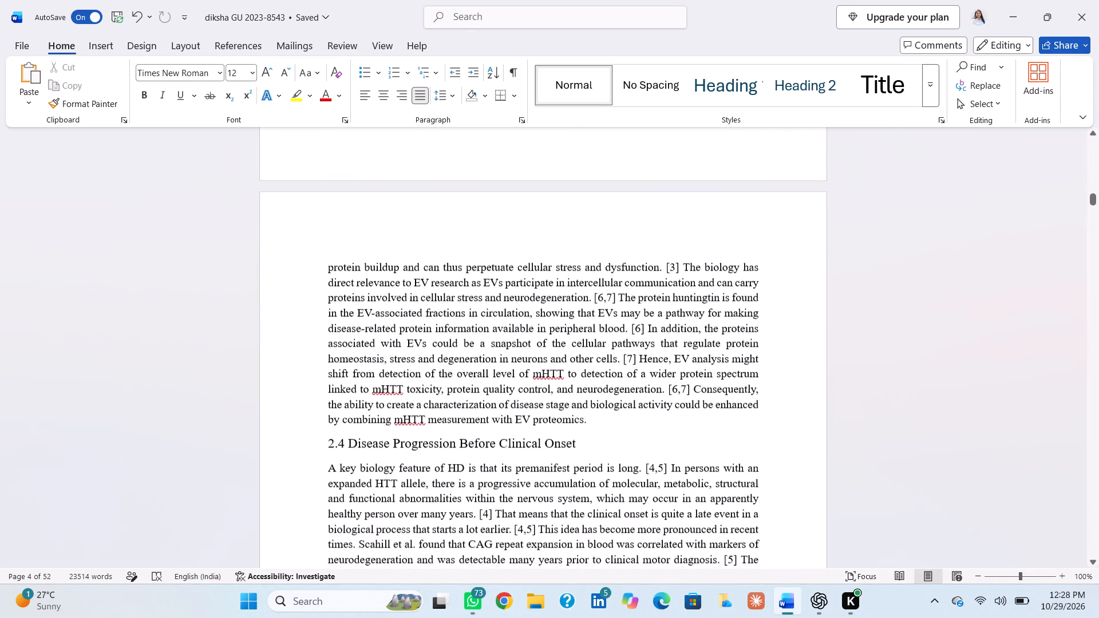
pyautogui.scroll(-8, 741, 437)
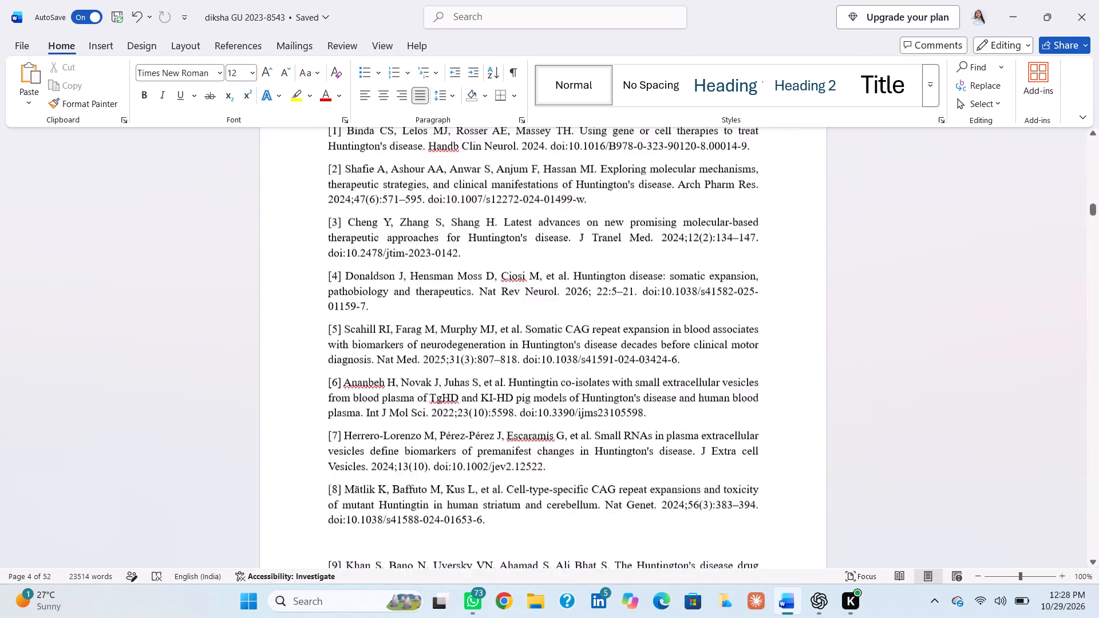
pyautogui.scroll(-6, 741, 437)
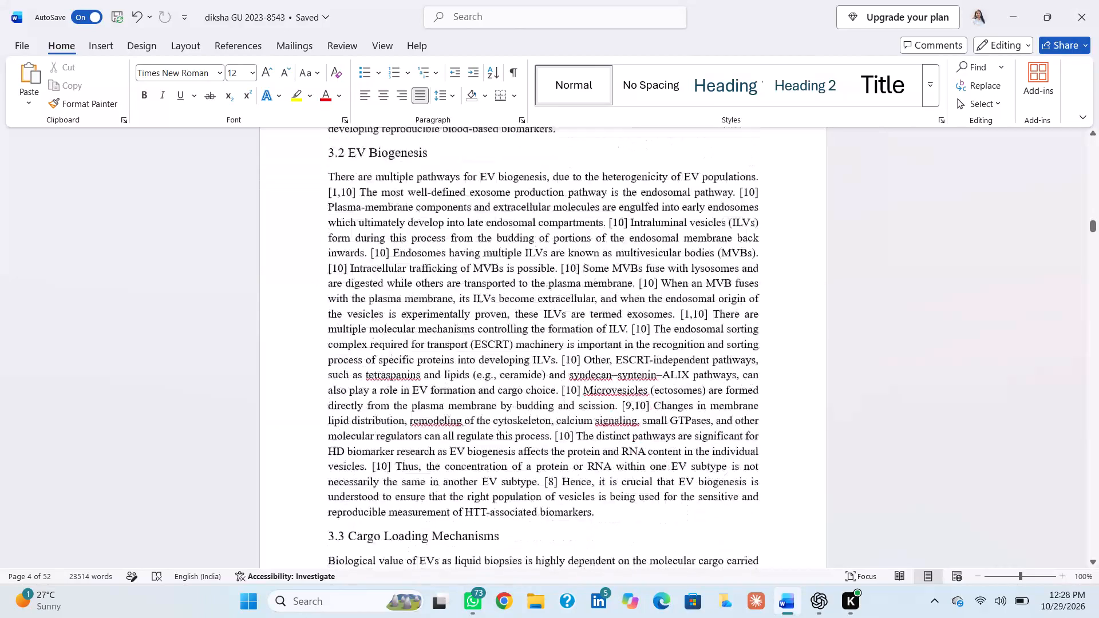
pyautogui.scroll(-11, 741, 437)
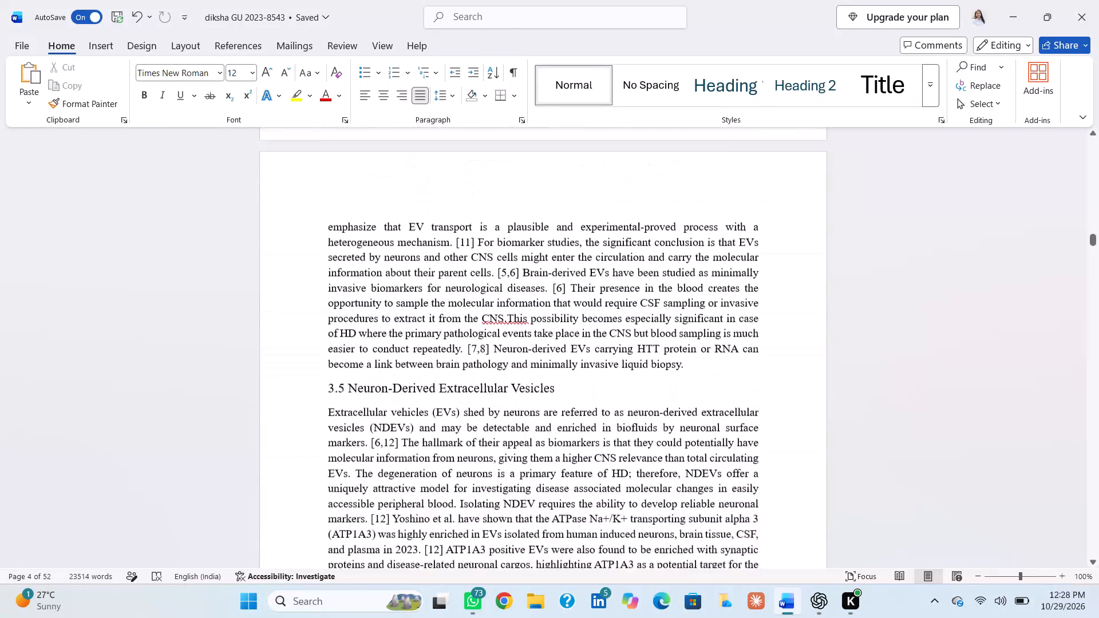
pyautogui.scroll(-14, 741, 437)
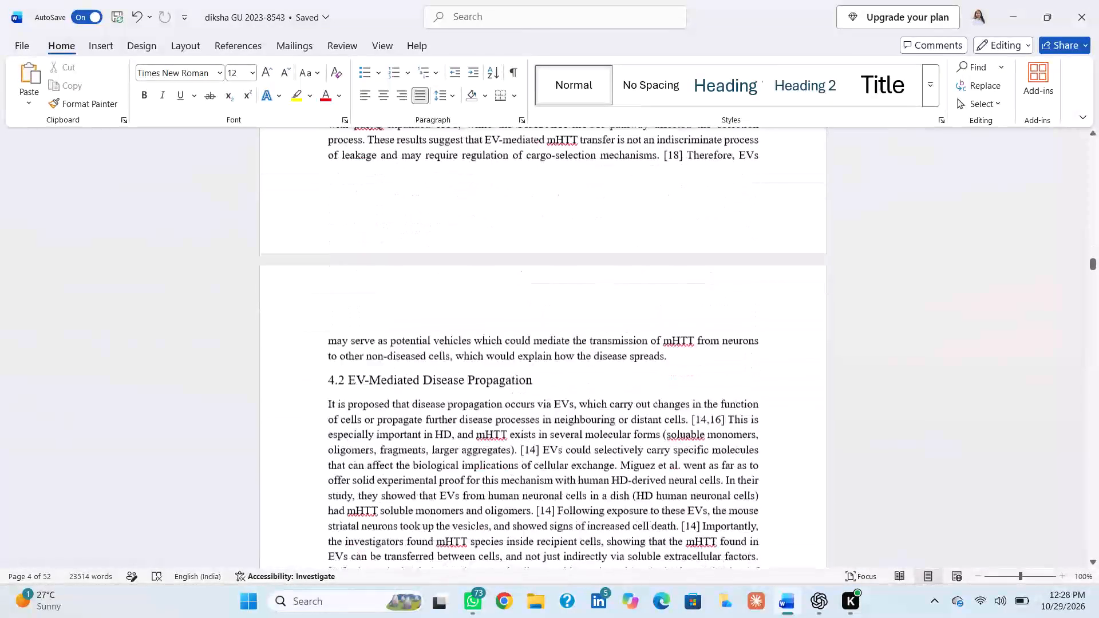
pyautogui.scroll(-11, 741, 437)
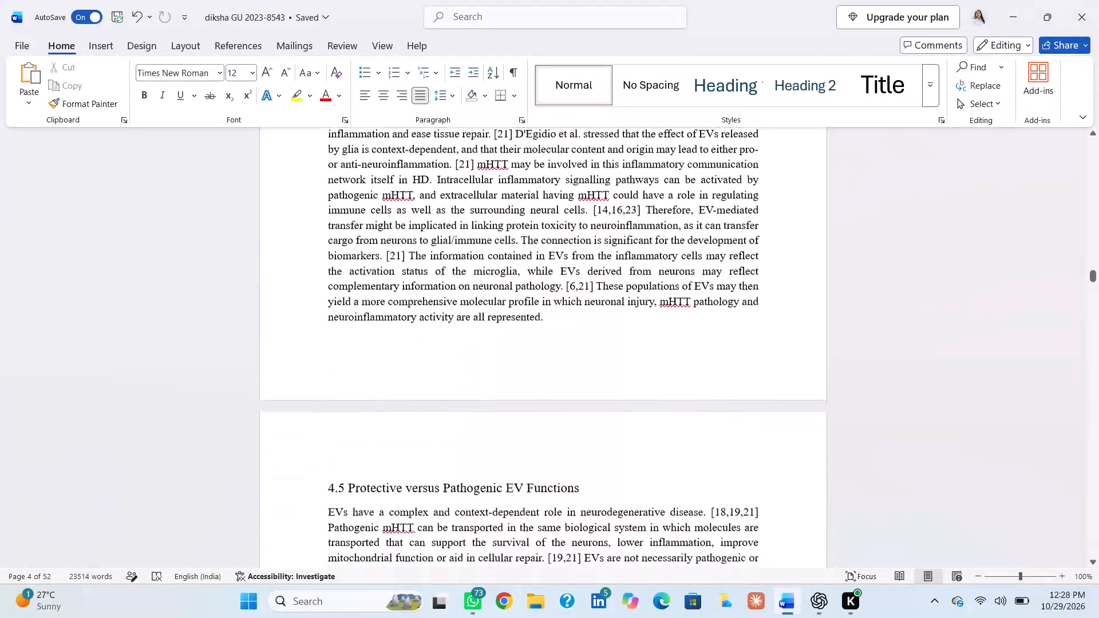
pyautogui.scroll(-17, 741, 437)
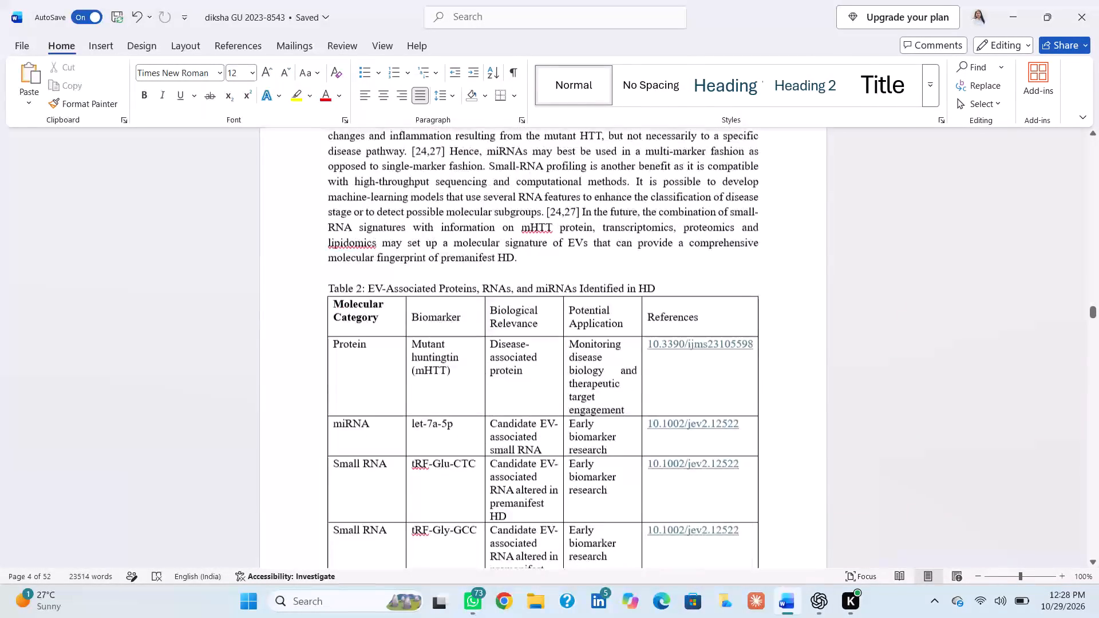
pyautogui.scroll(5, 741, 437)
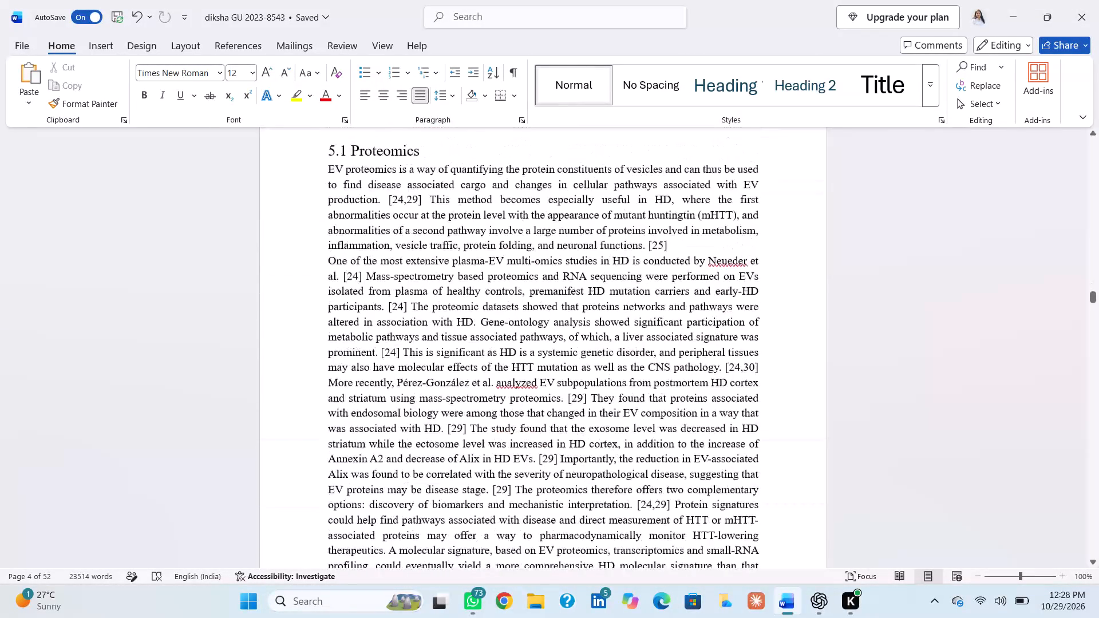
pyautogui.scroll(3, 741, 437)
# Search the article for "table" and go through the matches to Table 2, EV-Associated Proteins, RNAs, and miRNAs Identified in HD.
pyautogui.hotkey('ctrl', 'f')
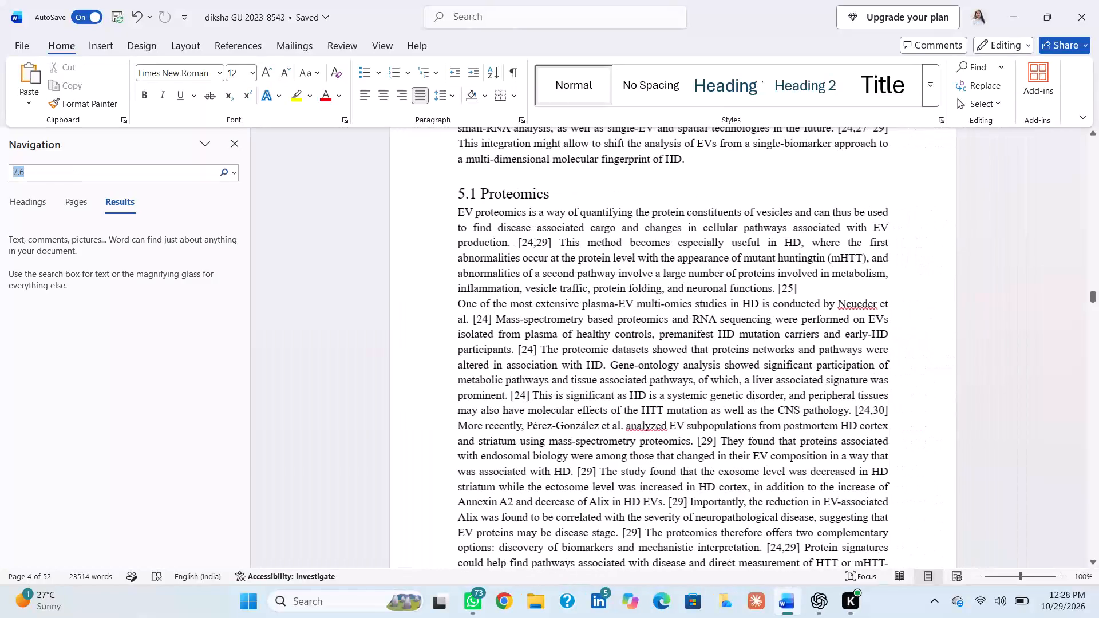
pyautogui.press('BackSpace')
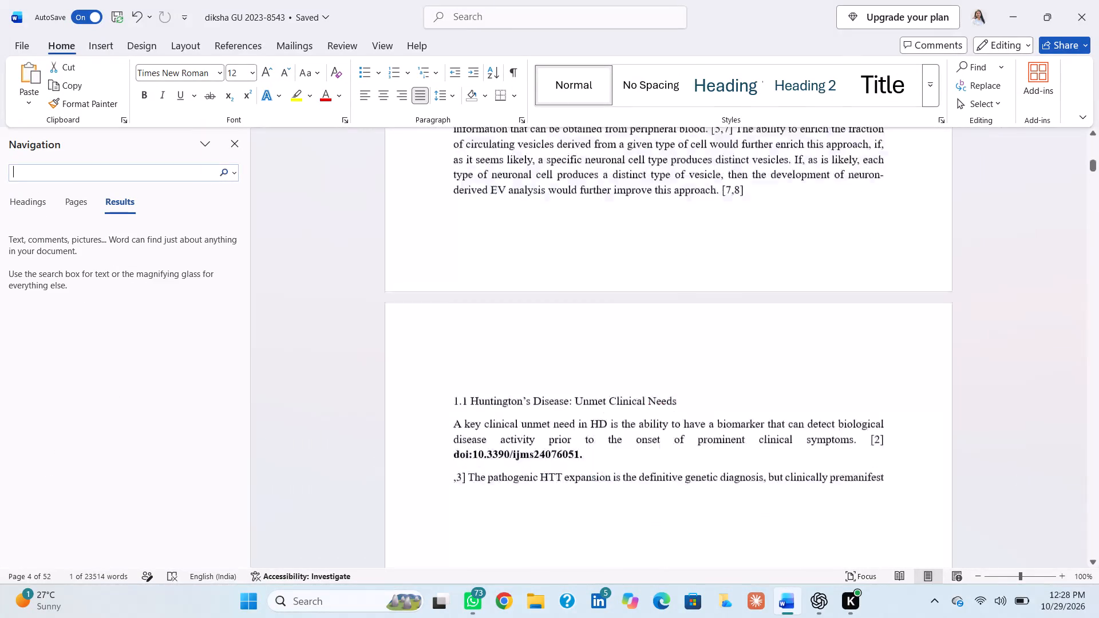
pyautogui.write('table')
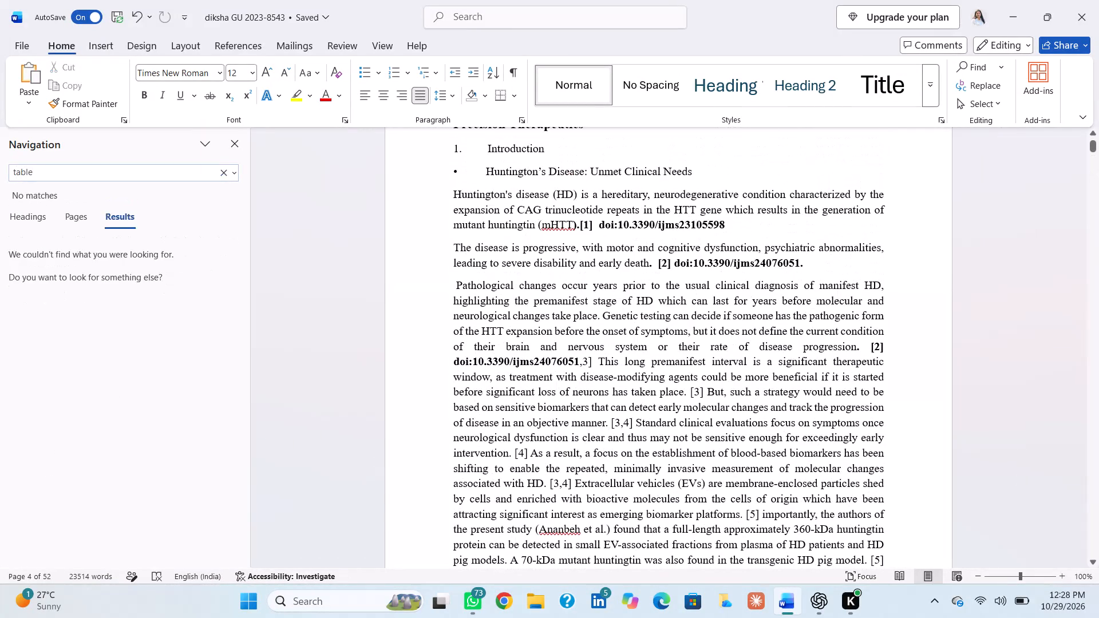
pyautogui.press('Return')
pyautogui.press('Return')
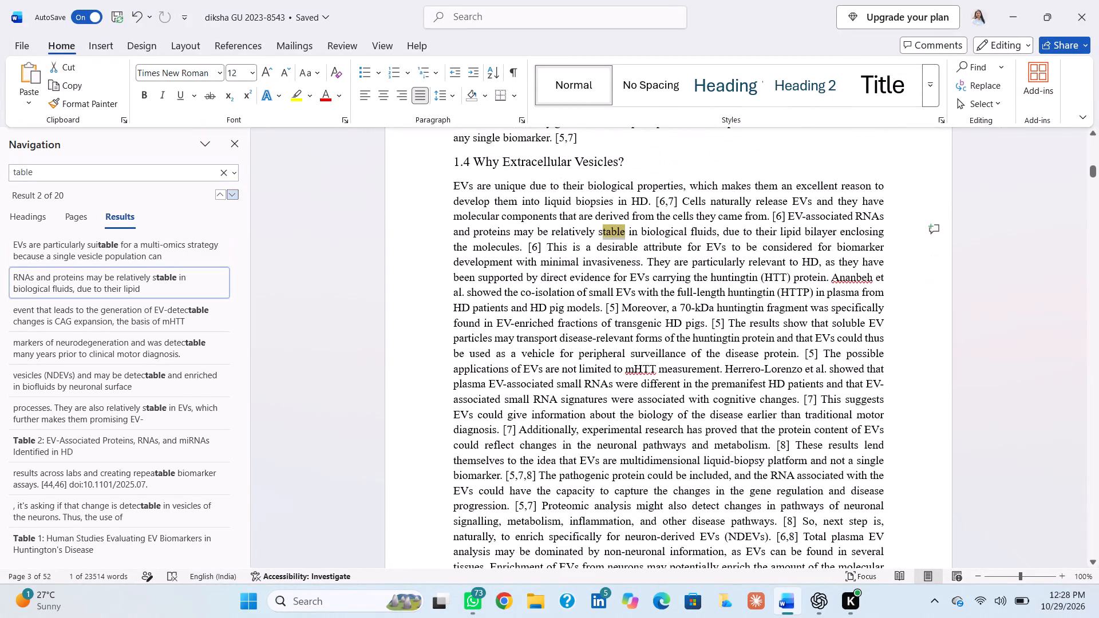
pyautogui.press('Return')
pyautogui.press('Return')
pyautogui.press('Return')
pyautogui.press('Return')
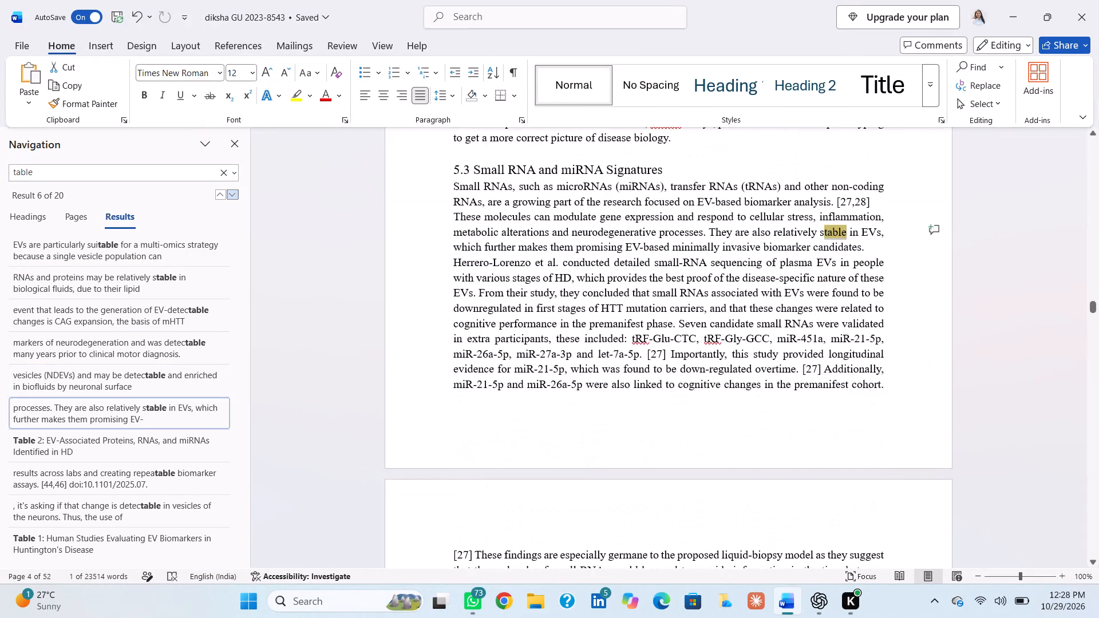
pyautogui.press('Return')
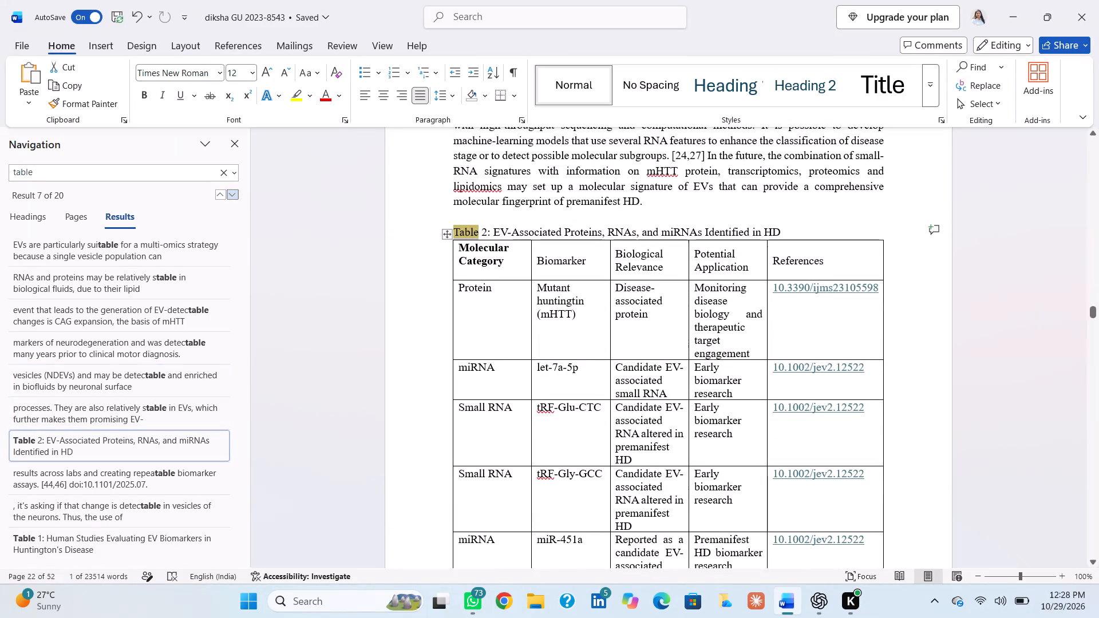
pyautogui.click(434, 463)
pyautogui.click(325, 431)
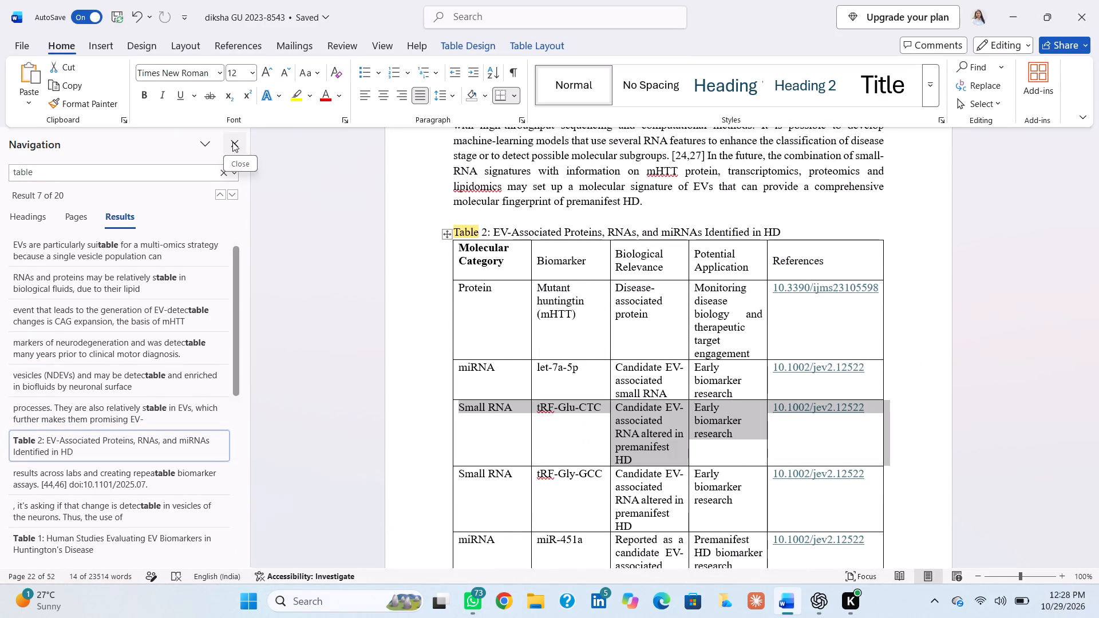
pyautogui.click(233, 143)
# Copy all of Table 2, from the Molecular Category header row through the miR-27a-3p row.
pyautogui.moveTo(319, 246); pyautogui.dragTo(379, 324)
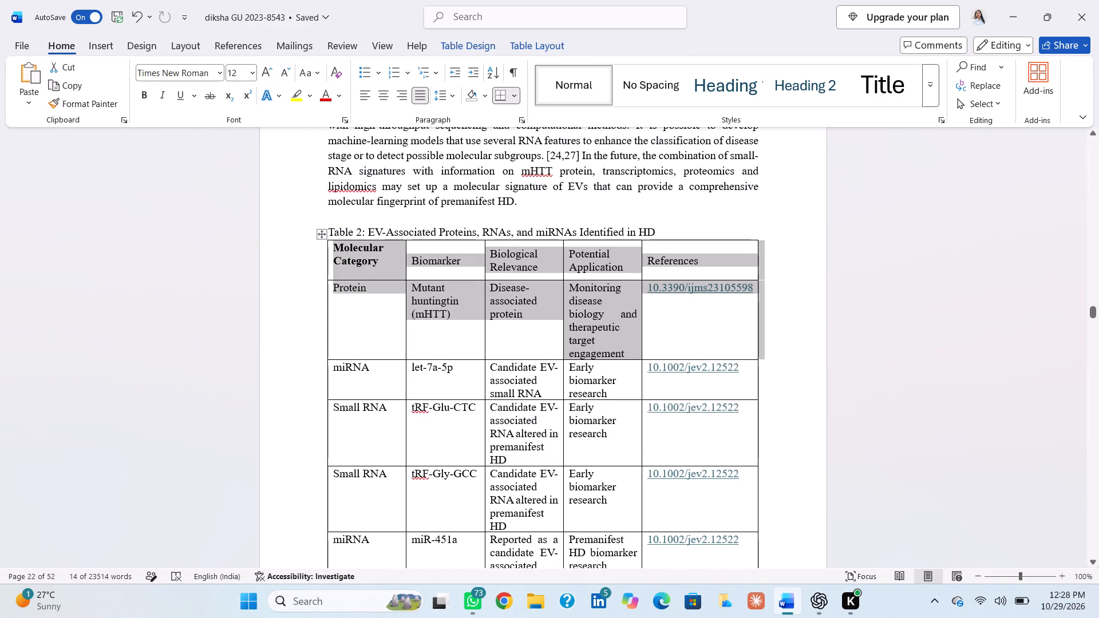
pyautogui.moveTo(379, 324); pyautogui.dragTo(516, 583)
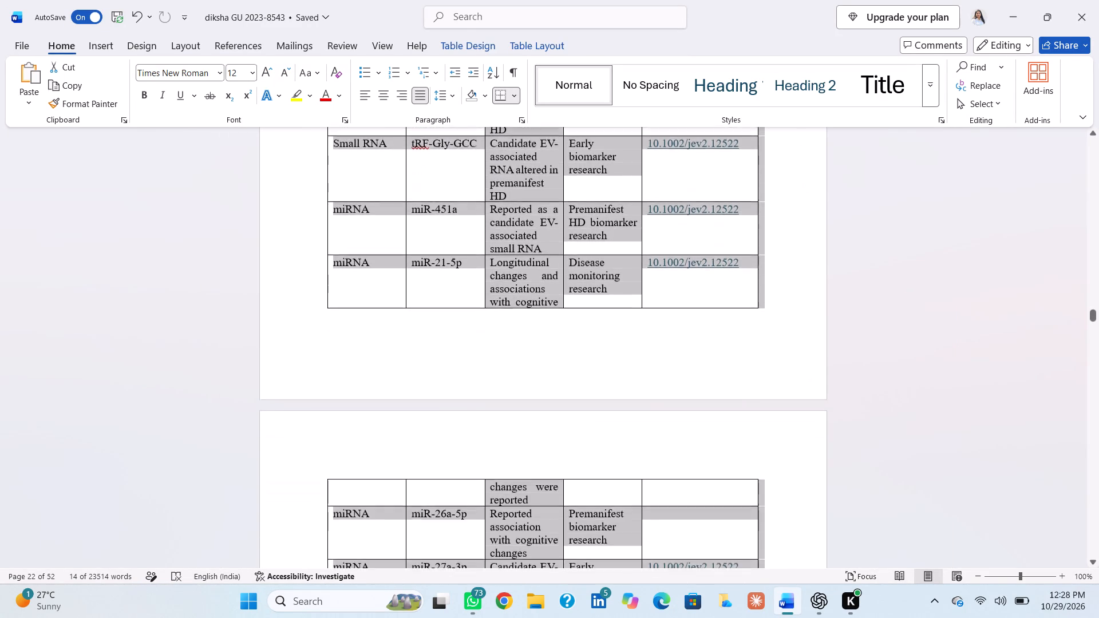
pyautogui.moveTo(516, 583); pyautogui.dragTo(448, 140)
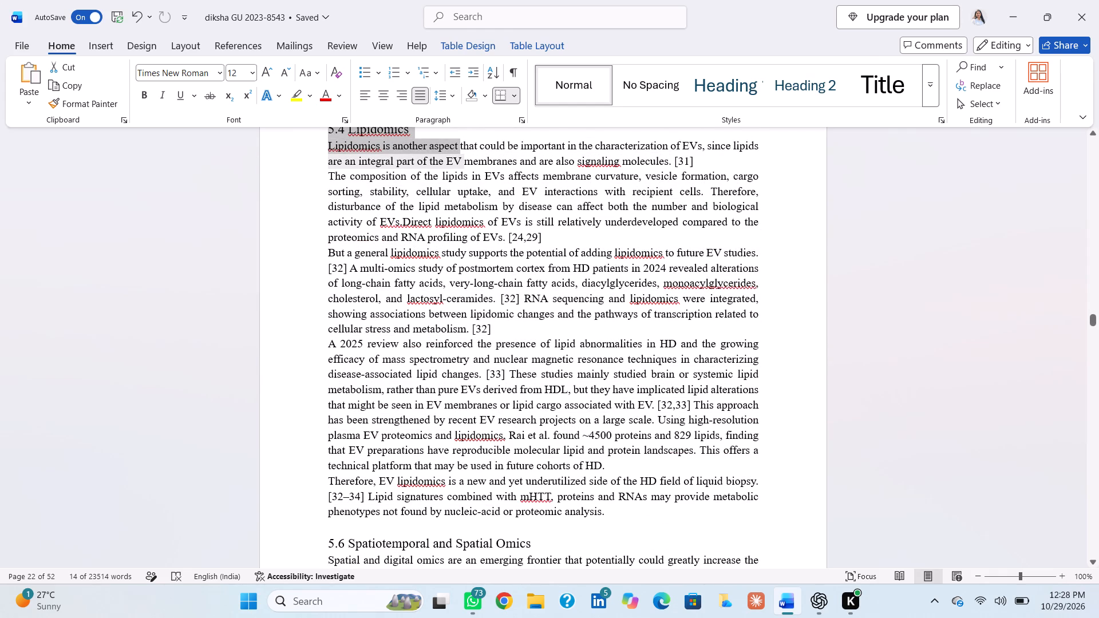
pyautogui.moveTo(448, 140); pyautogui.dragTo(524, 160)
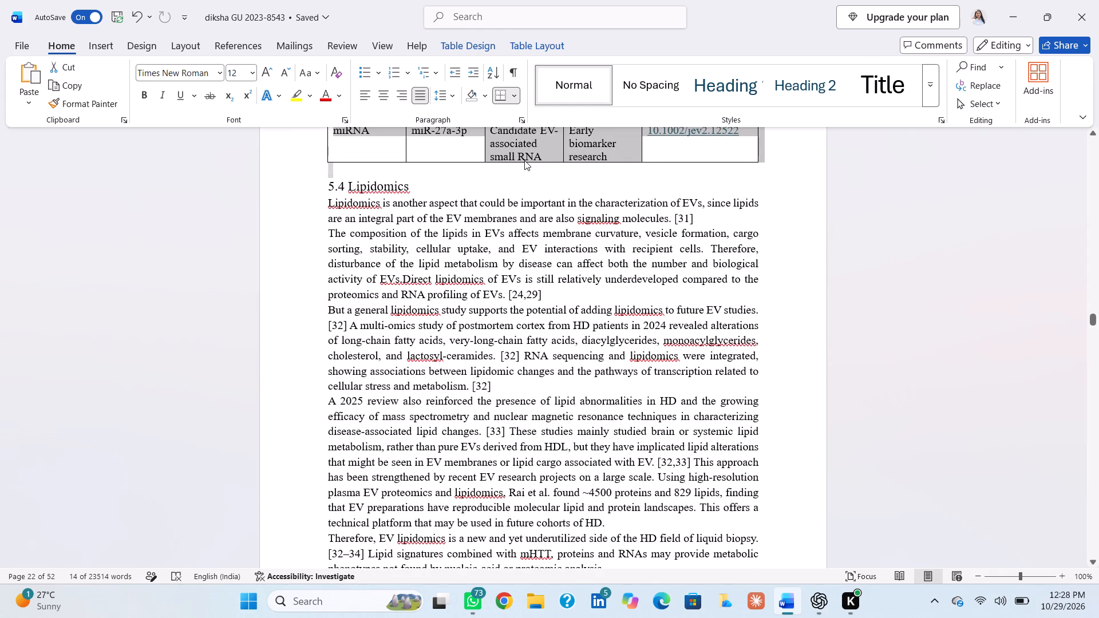
pyautogui.moveTo(524, 160); pyautogui.dragTo(530, 168)
pyautogui.hotkey('ctrl', 'c')
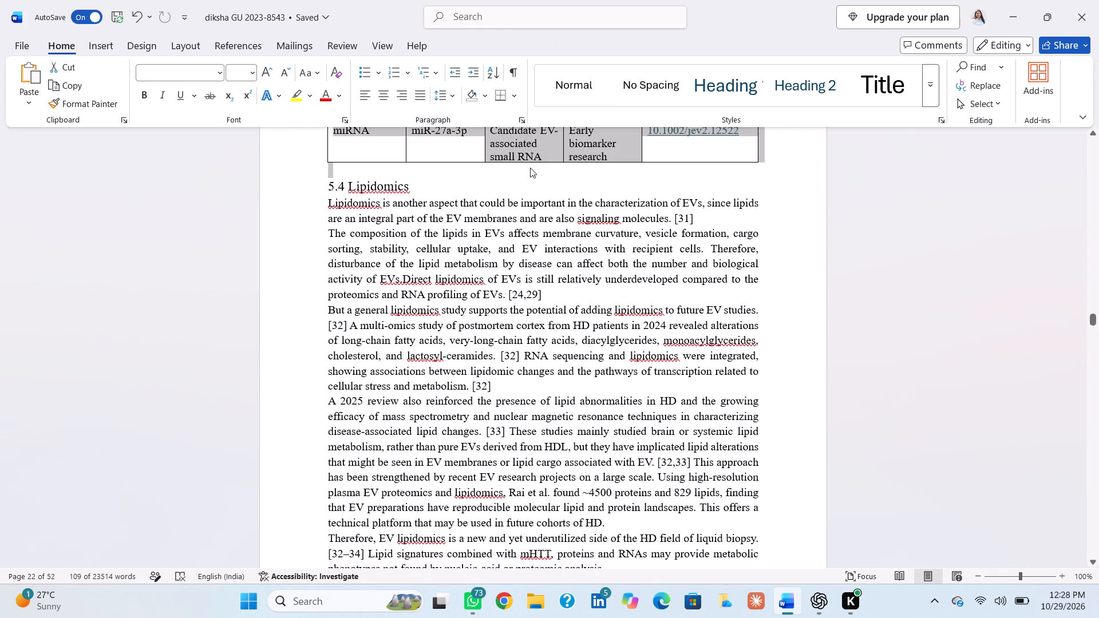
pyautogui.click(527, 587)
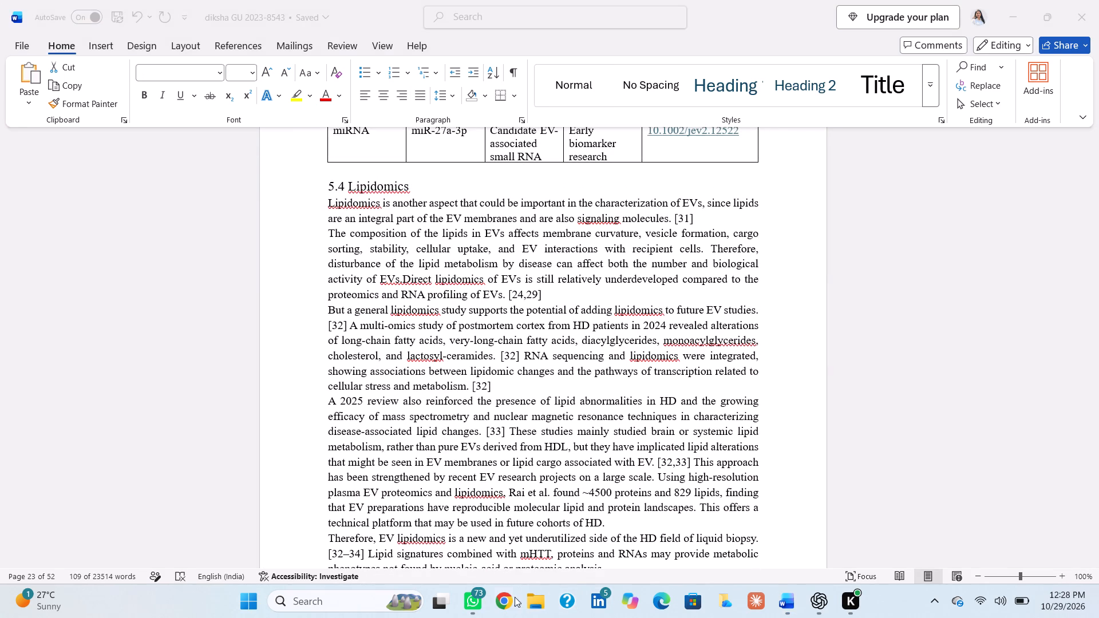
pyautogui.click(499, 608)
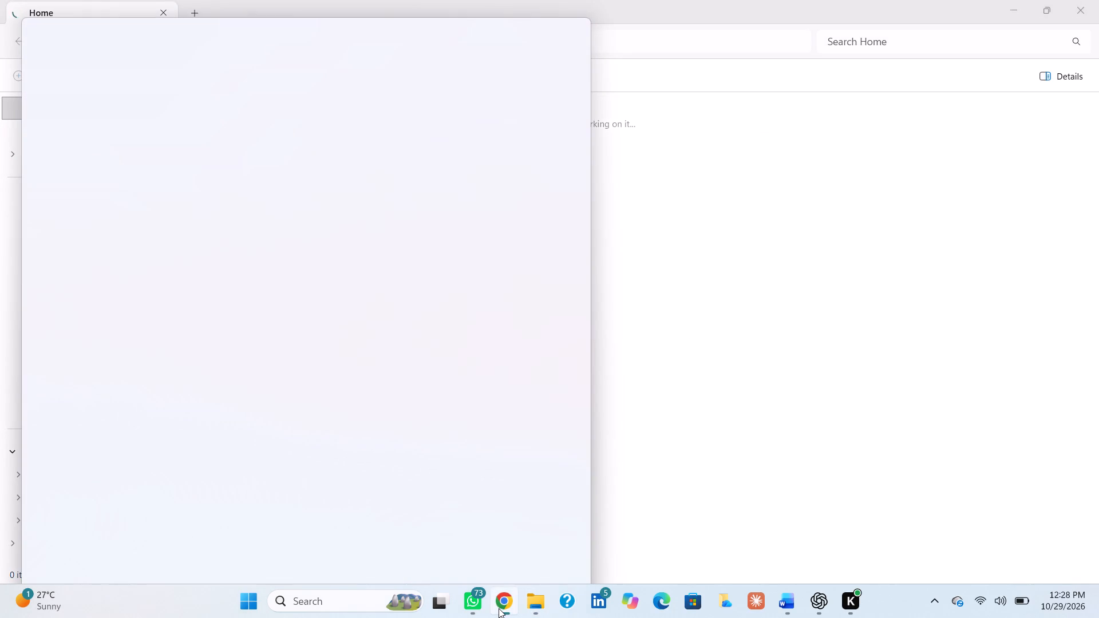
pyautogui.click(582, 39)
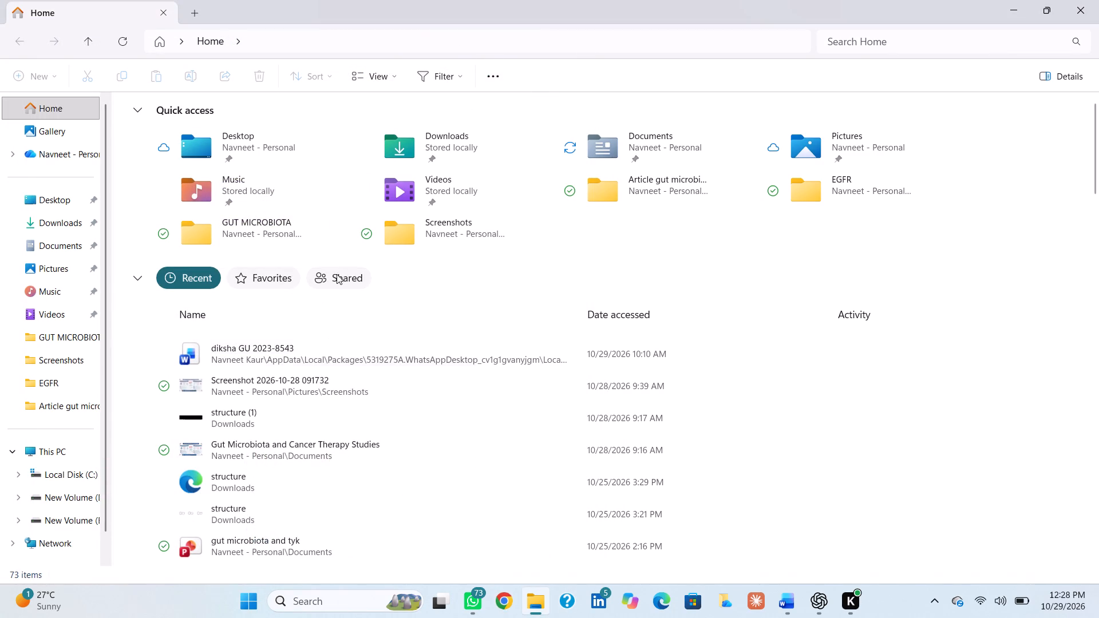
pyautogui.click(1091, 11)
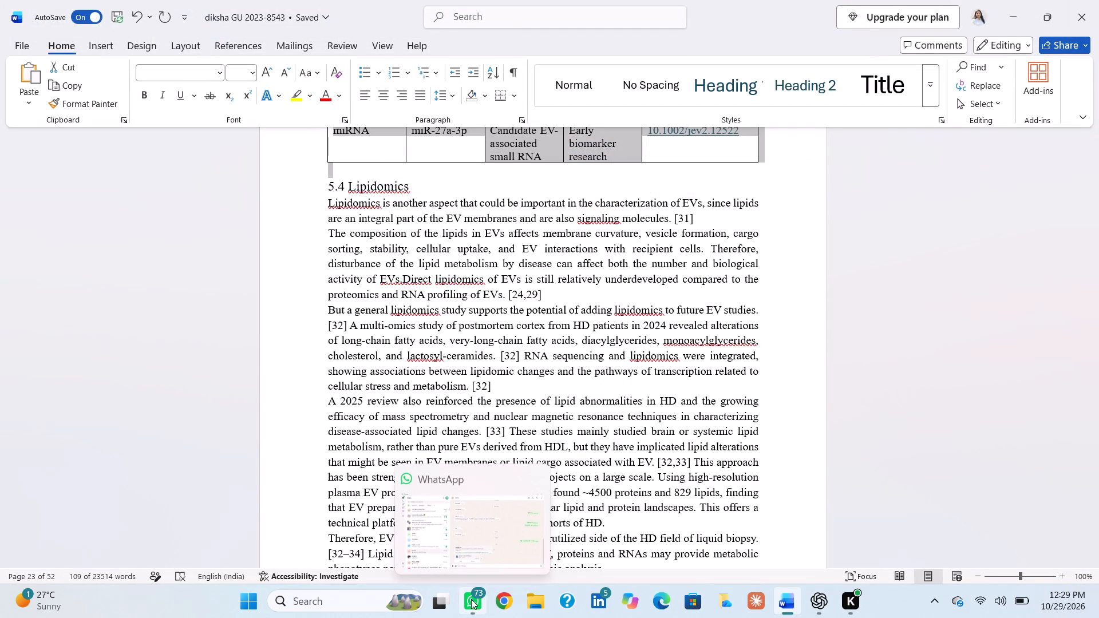
pyautogui.click(505, 600)
pyautogui.moveTo(505, 600); pyautogui.dragTo(424, 417)
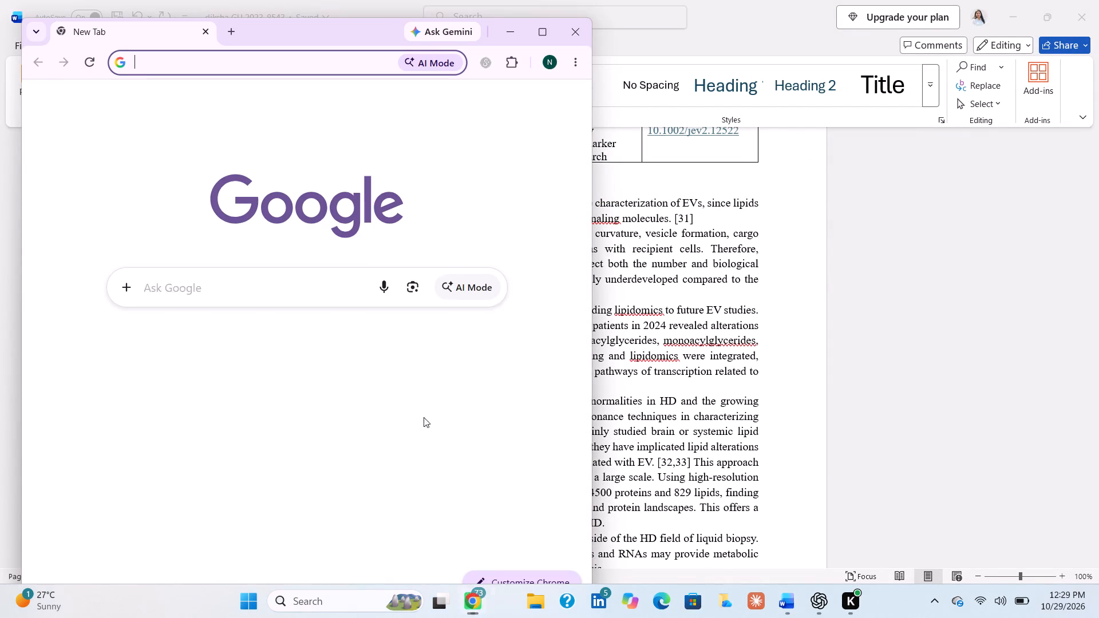
pyautogui.moveTo(424, 417); pyautogui.dragTo(418, 311)
pyautogui.click(541, 36)
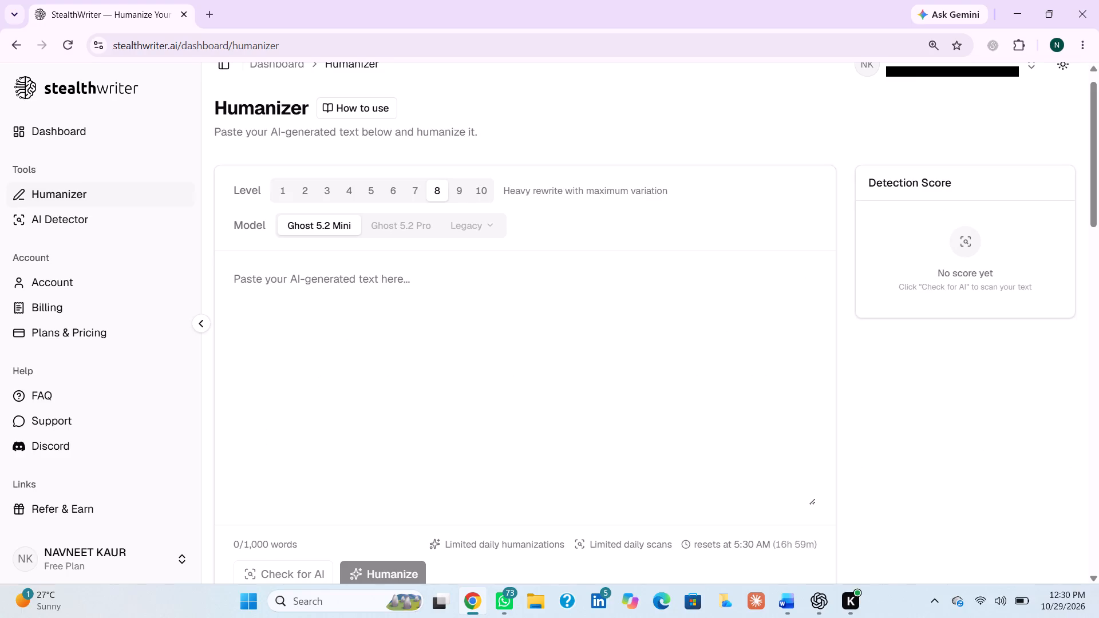
pyautogui.click(387, 280)
pyautogui.hotkey('ctrl', 'v')
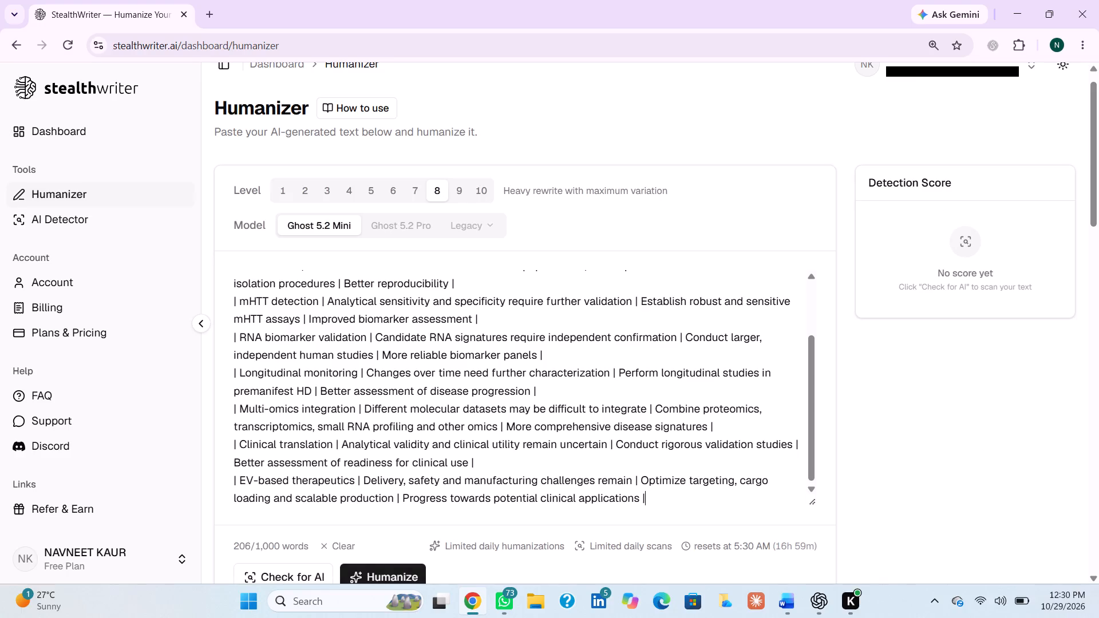
# Humanize the Table 5 text at level 8 with Ghost 5.2 Mini and read through the humanized result.
pyautogui.scroll(-1, 391, 540)
pyautogui.click(386, 542)
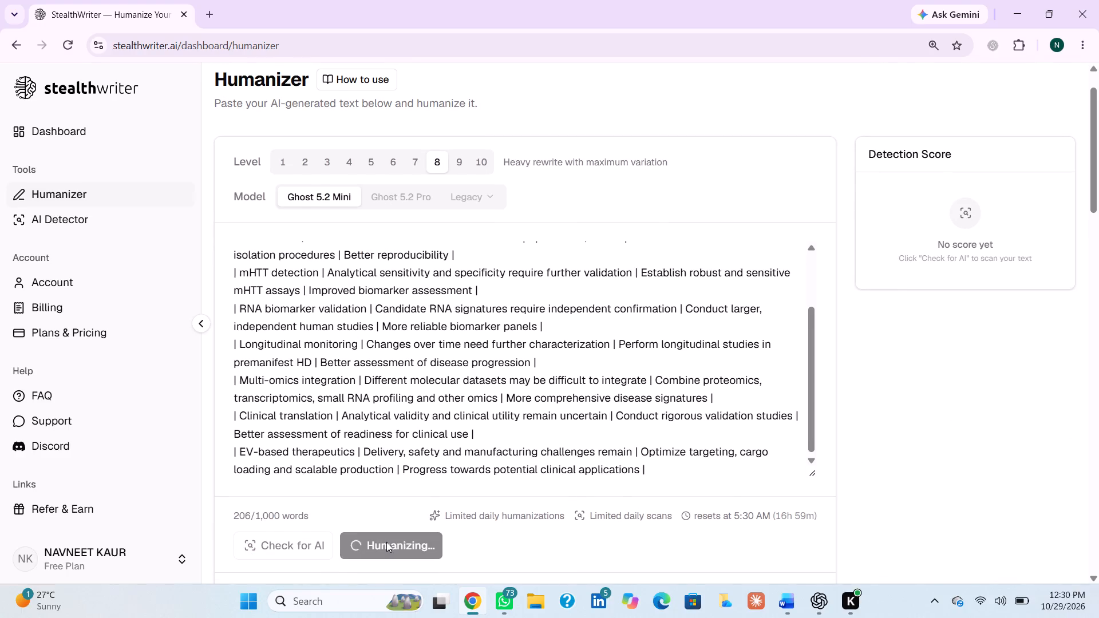
pyautogui.scroll(-6, 444, 533)
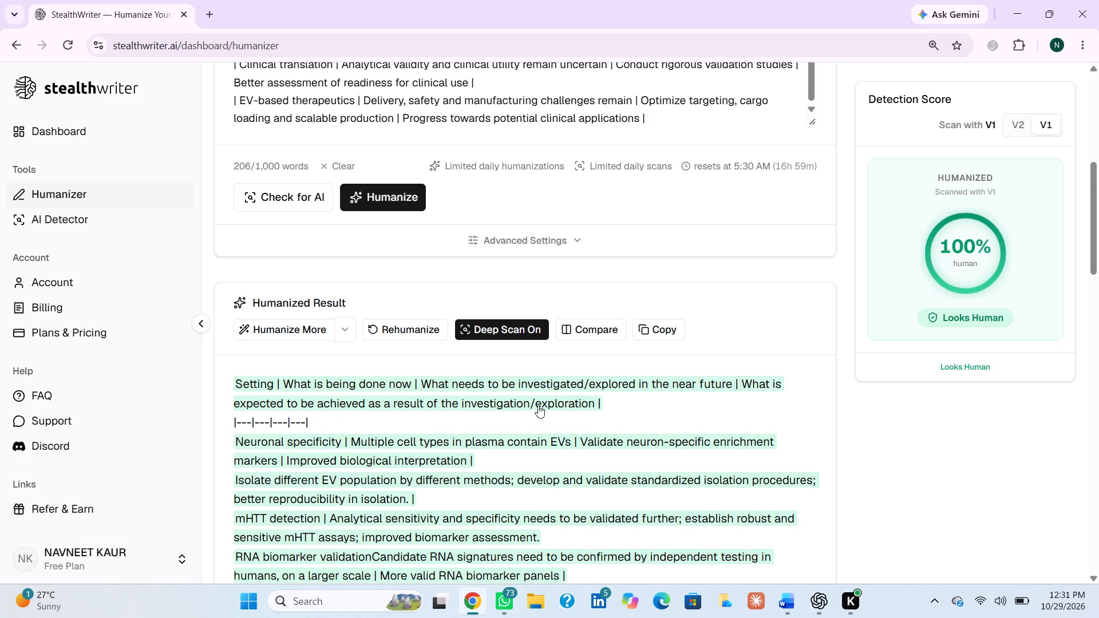
pyautogui.scroll(-1, 471, 466)
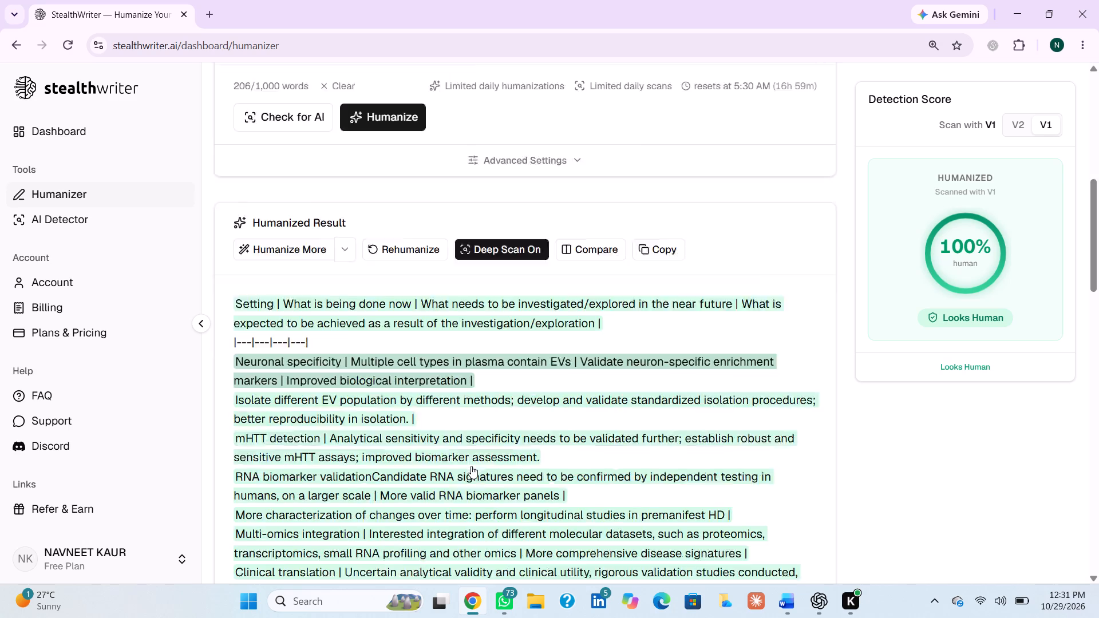
pyautogui.scroll(-1, 471, 466)
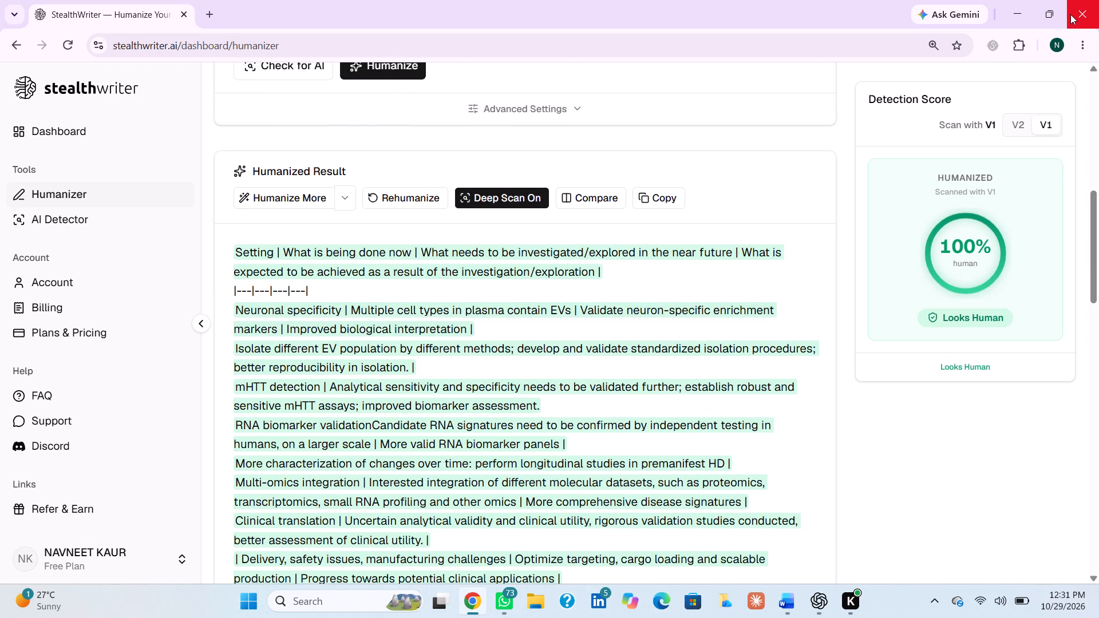
# Close the StealthWriter browser window and the ChatGPT window to return to the Word article.
pyautogui.click(1074, 14)
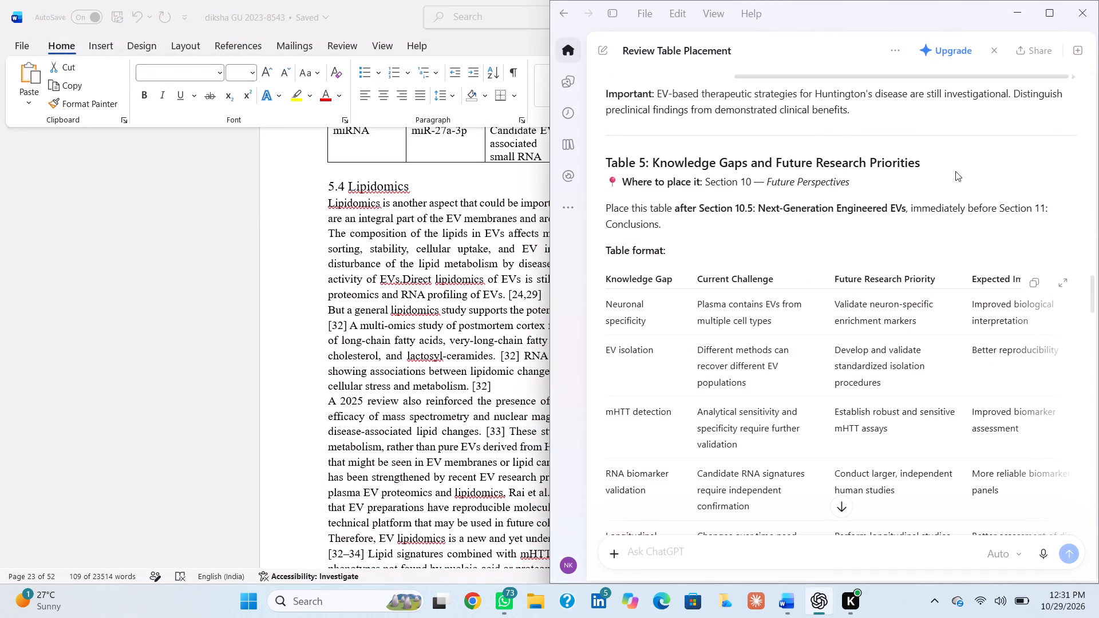
pyautogui.click(1088, 17)
# Go back to the start of Table 2 in the article and clear the table's selection.
pyautogui.scroll(1, 692, 323)
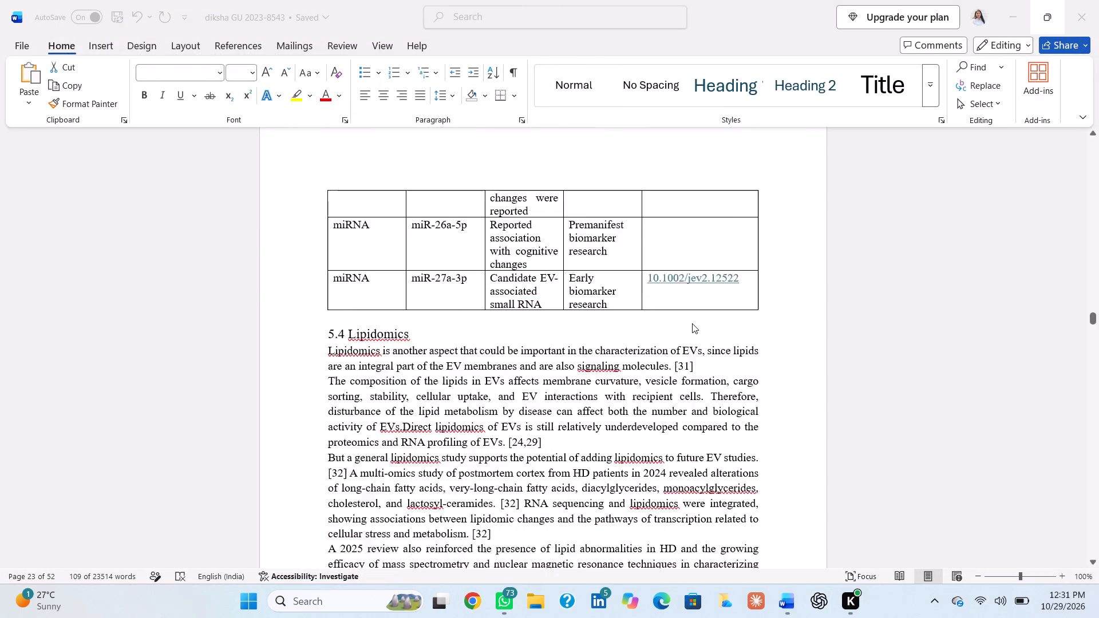
pyautogui.scroll(4, 692, 323)
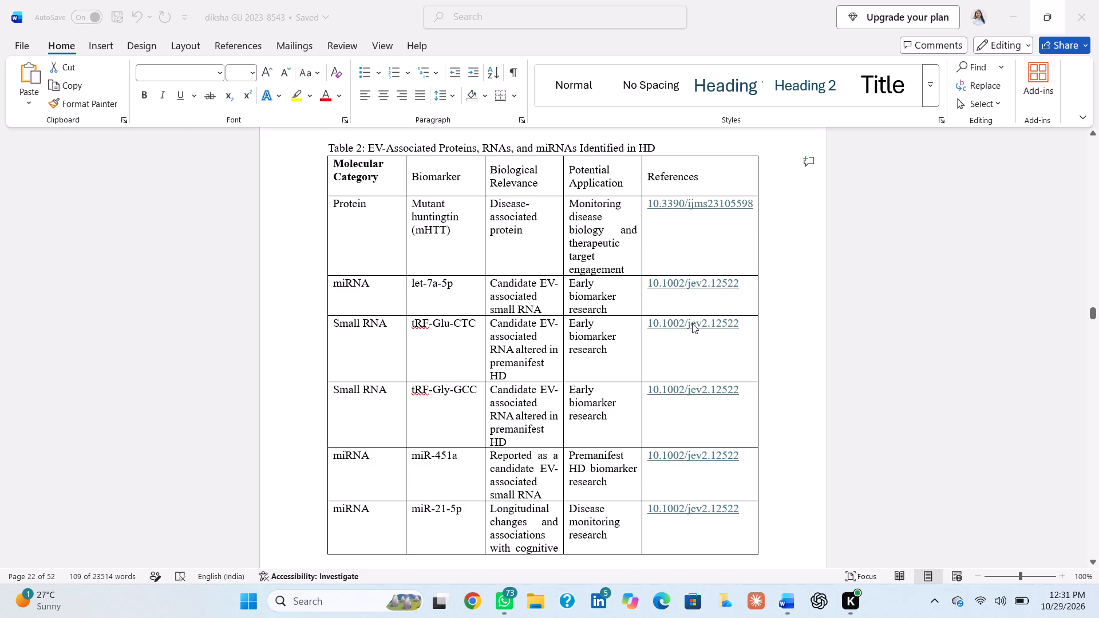
pyautogui.click(814, 325)
pyautogui.rightClick(814, 325)
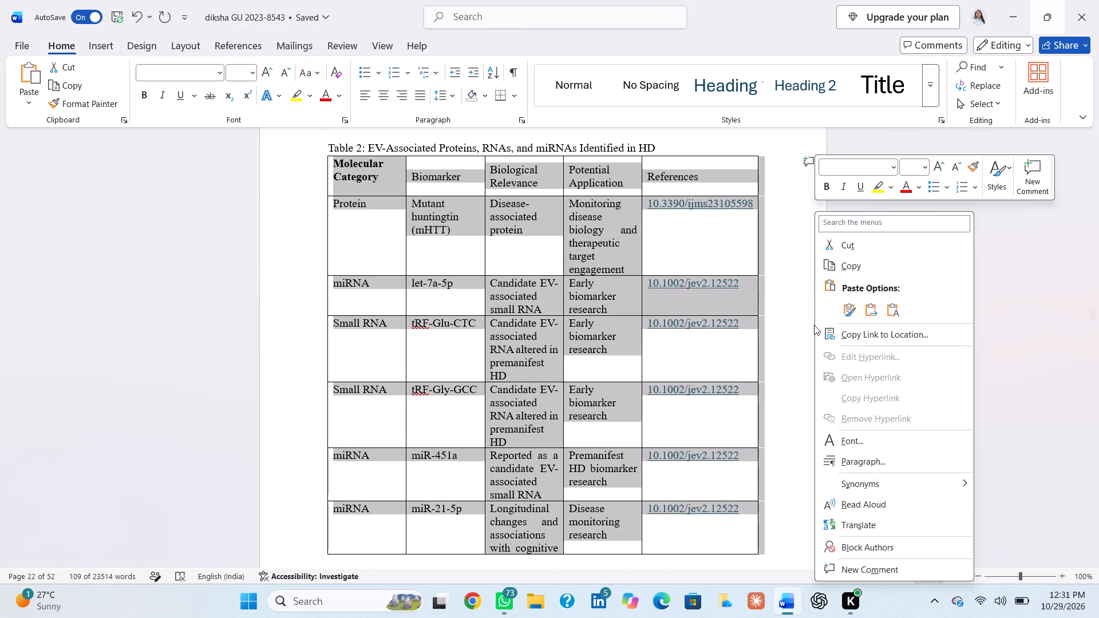
pyautogui.click(1035, 290)
pyautogui.rightClick(1035, 290)
pyautogui.click(1035, 290)
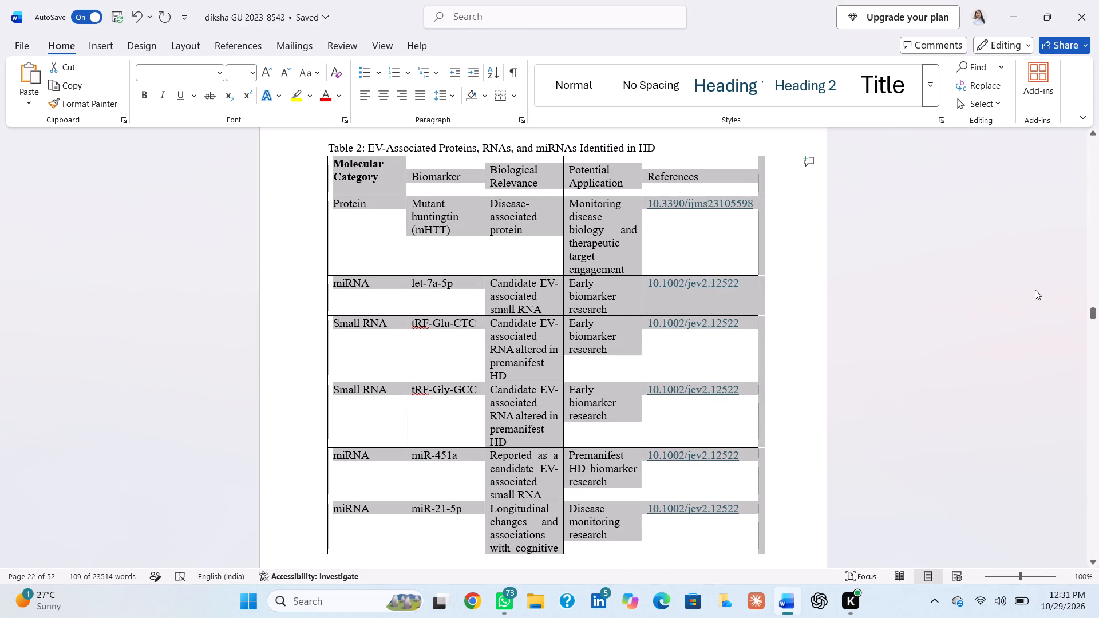
pyautogui.click(1035, 290)
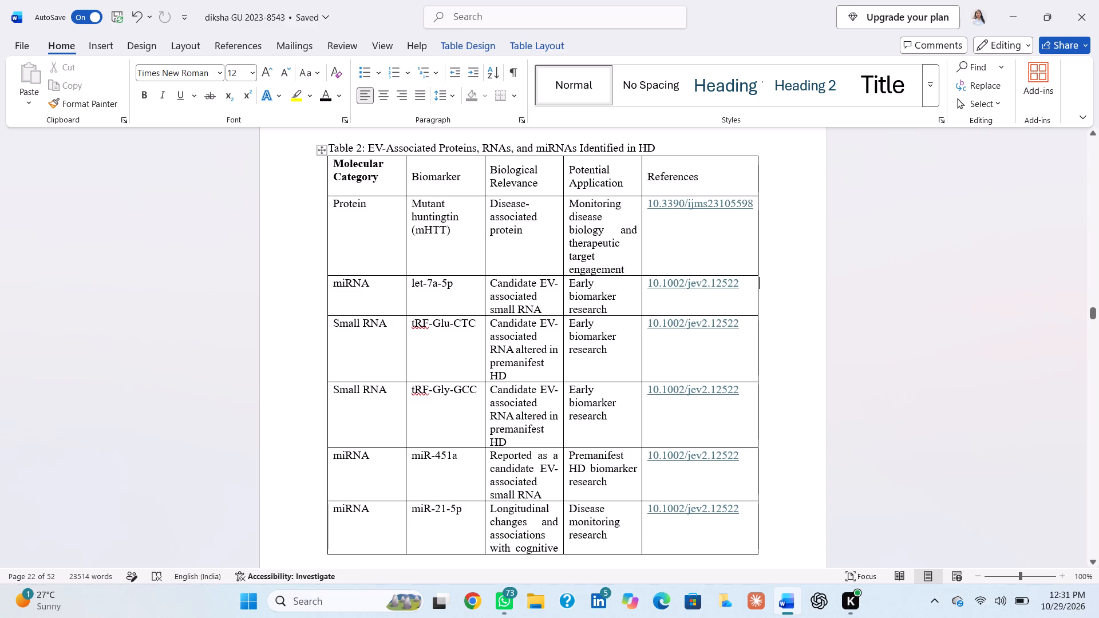
# Look through the Section 5 omics text around Table 2, from Spatiotemporal and Spatial Omics back to Transcriptomics.
pyautogui.scroll(-3, 632, 331)
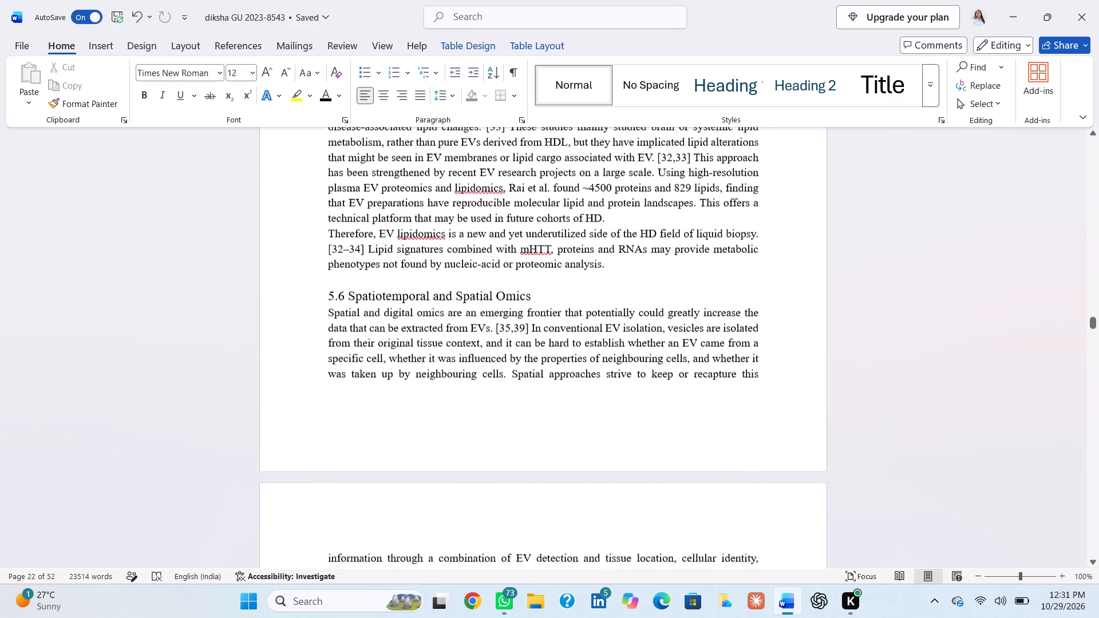
pyautogui.scroll(-3, 632, 331)
pyautogui.scroll(8, 632, 331)
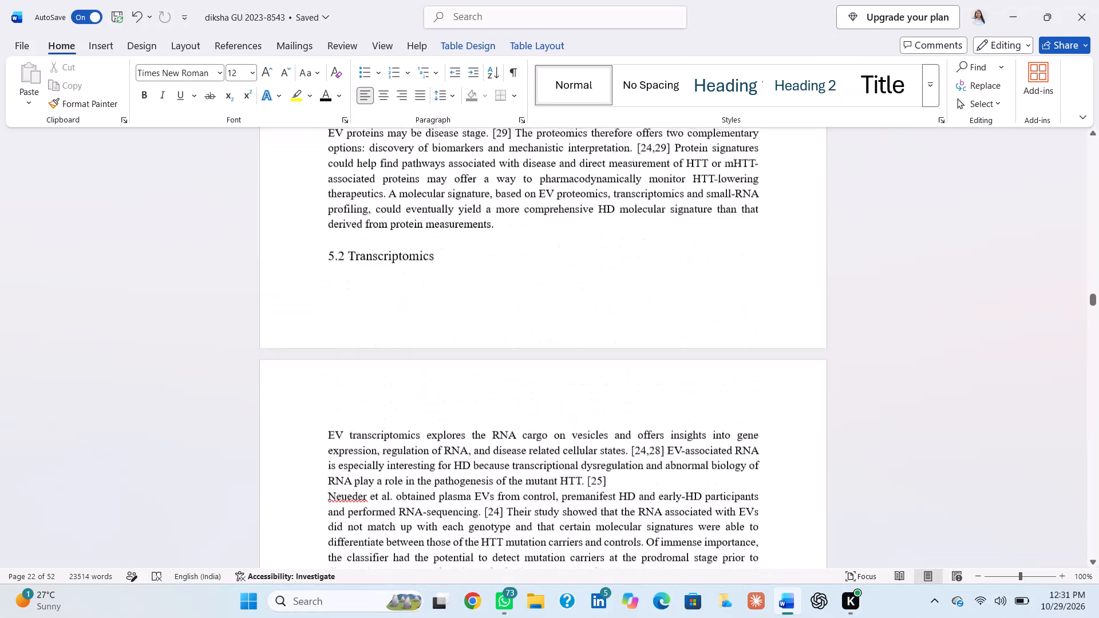
# Look back through the article to the discussion of EVs' dual role in HD and the References list following it.
pyautogui.scroll(5, 632, 331)
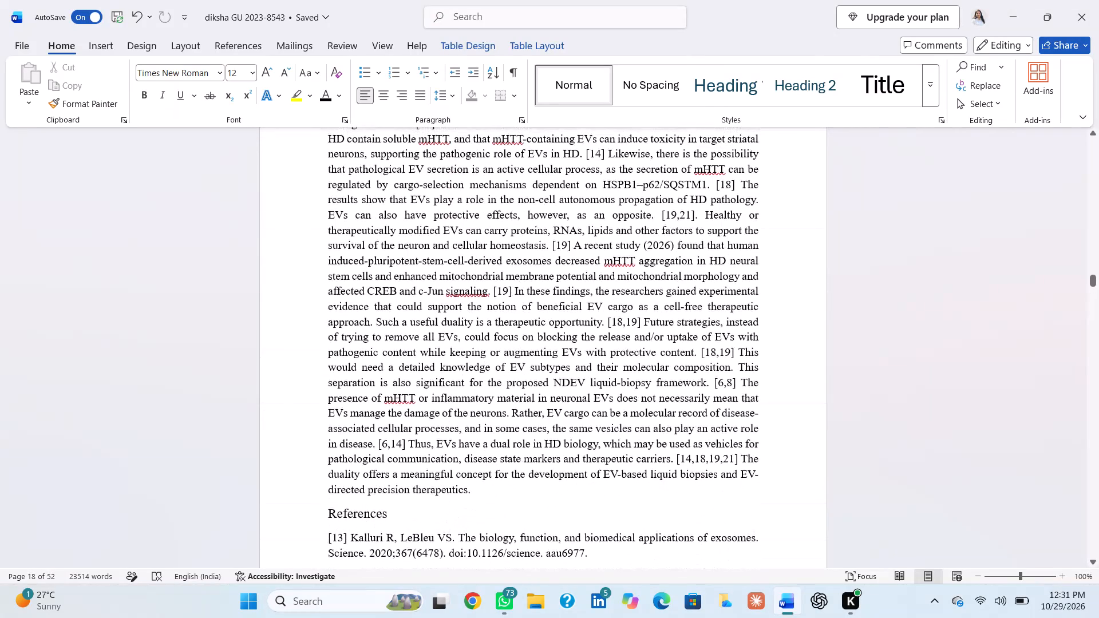
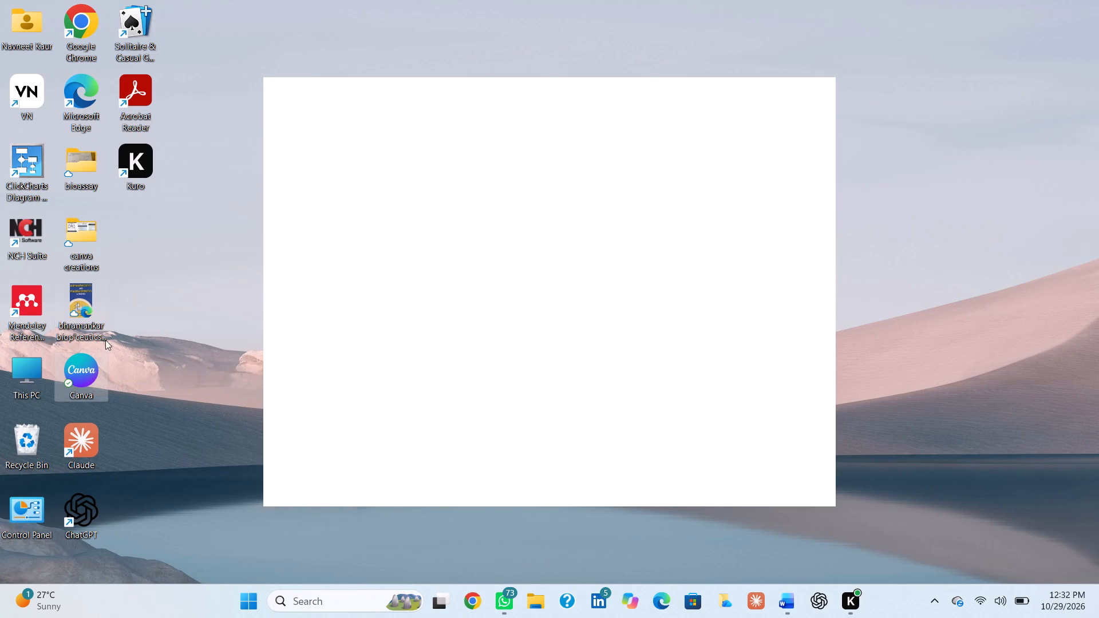
# Open the Canva desktop app.
pyautogui.doubleClick(97, 371)
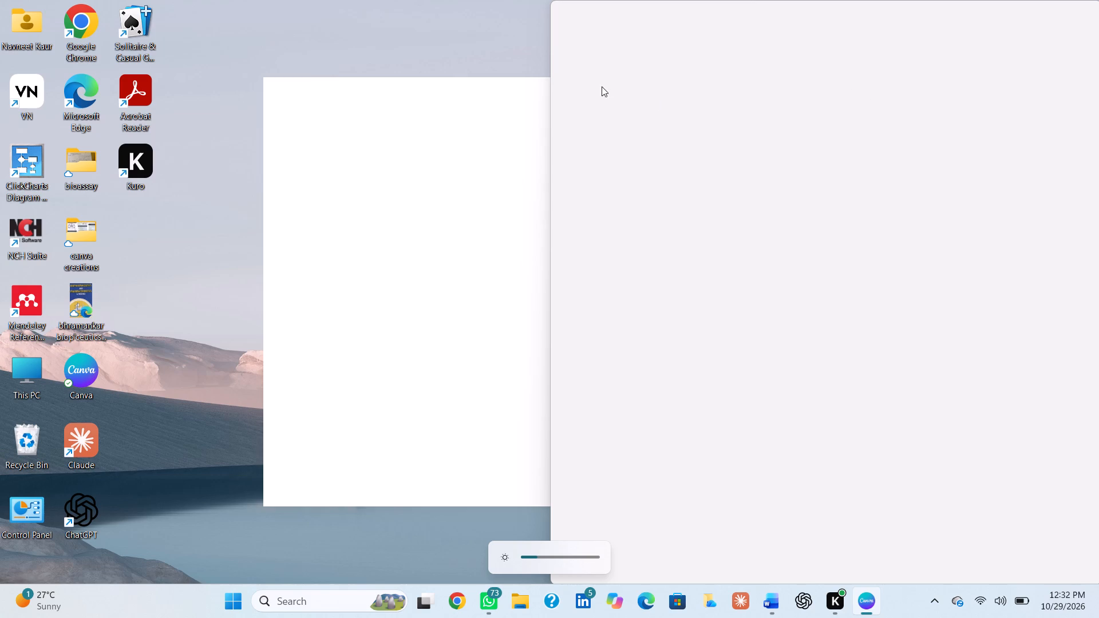
pyautogui.click(504, 35)
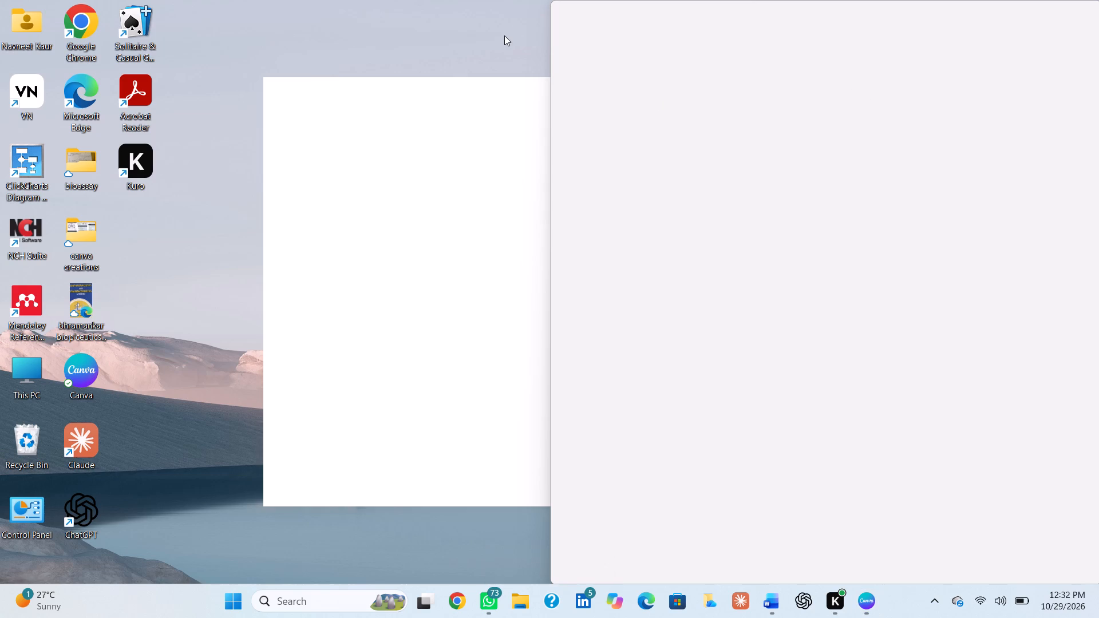
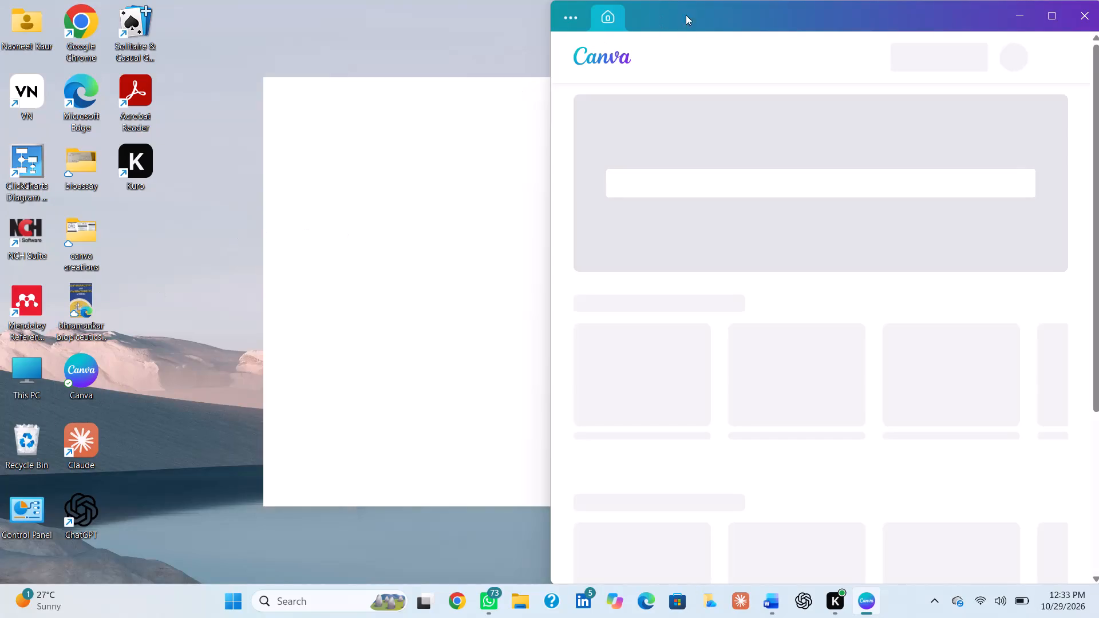
# Maximize the Canva window.
pyautogui.click(1051, 22)
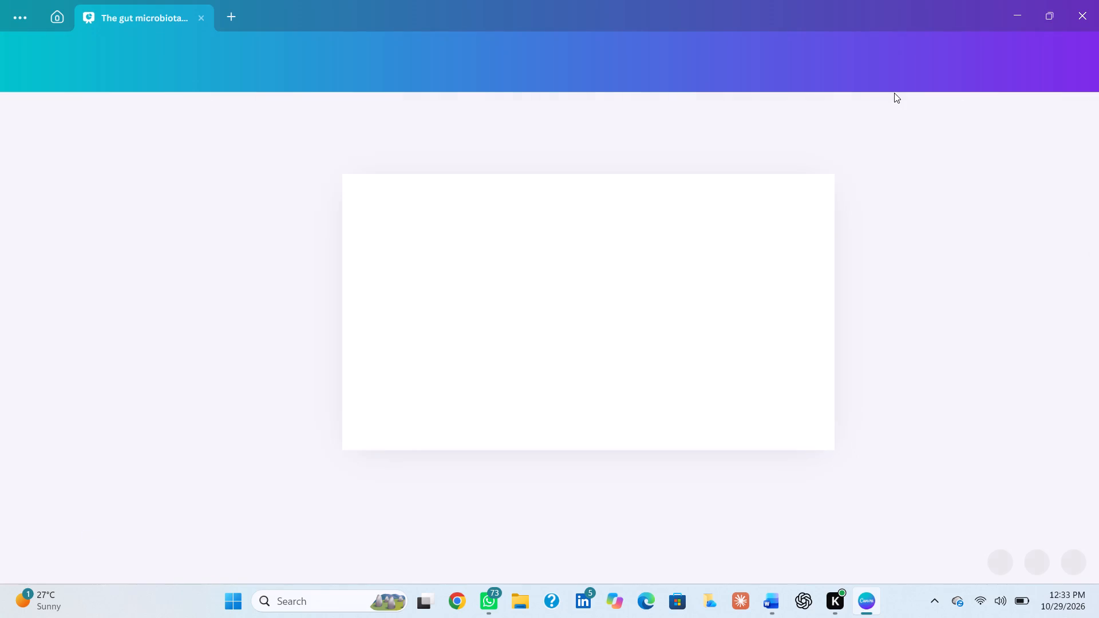
pyautogui.moveTo(894, 109); pyautogui.dragTo(837, 142)
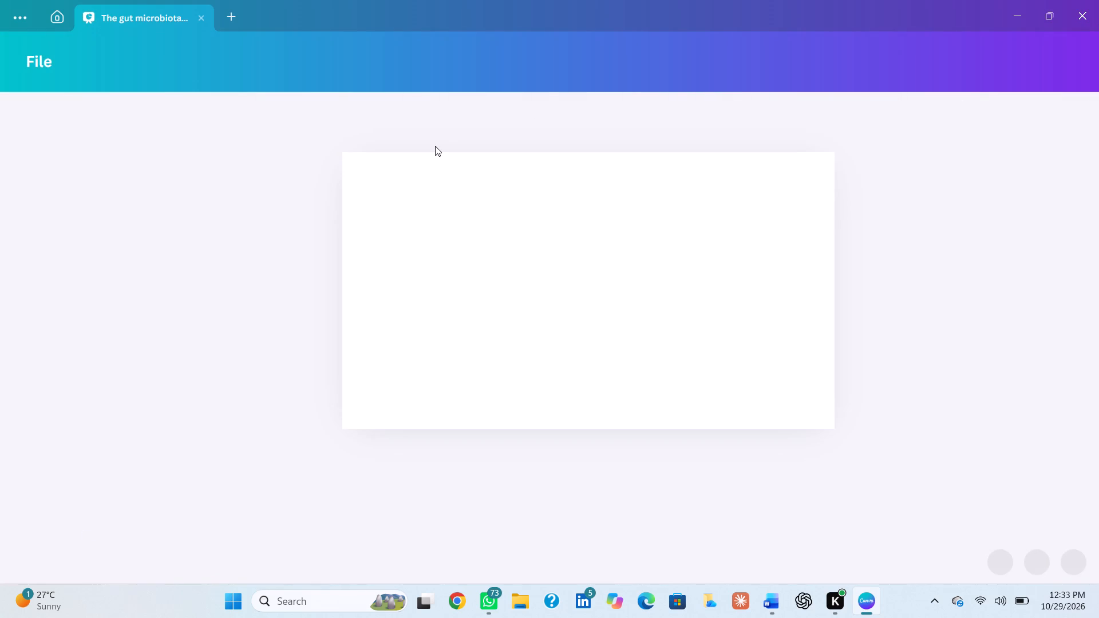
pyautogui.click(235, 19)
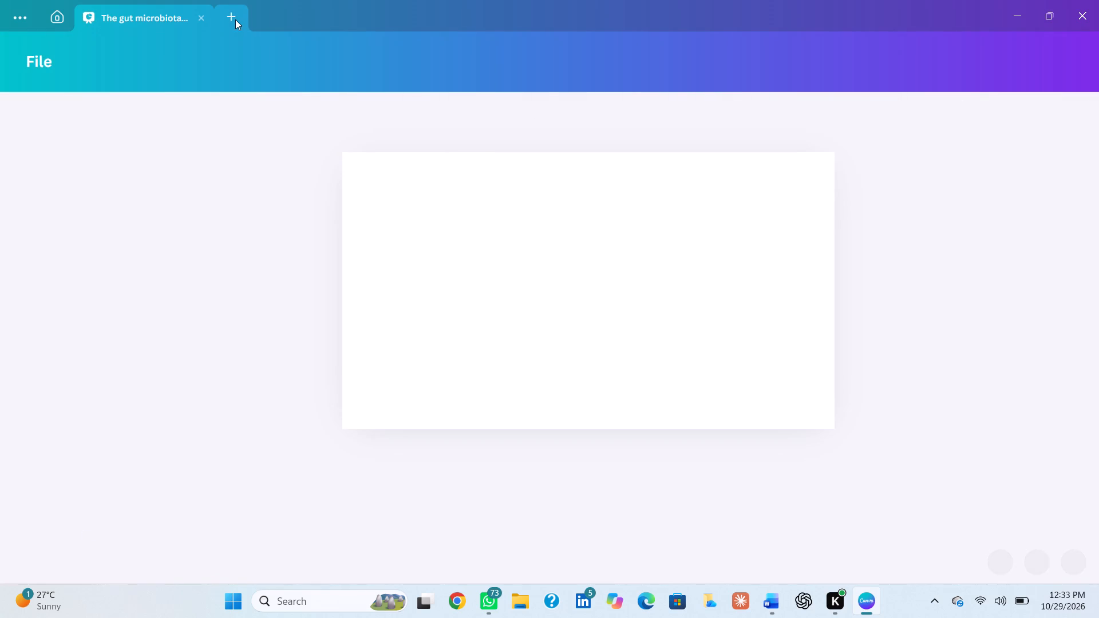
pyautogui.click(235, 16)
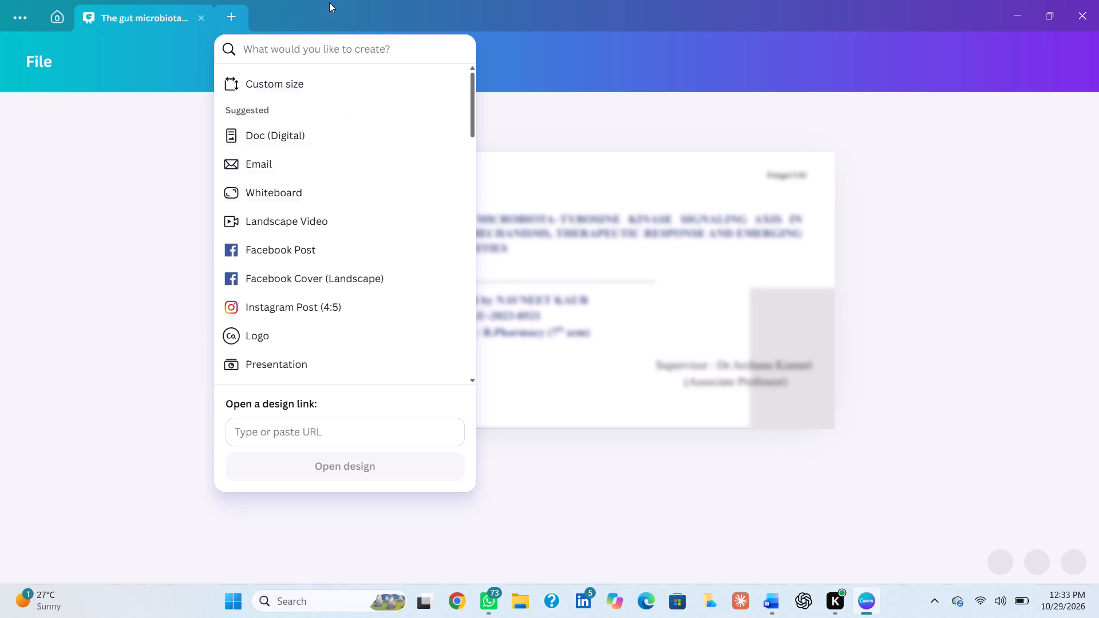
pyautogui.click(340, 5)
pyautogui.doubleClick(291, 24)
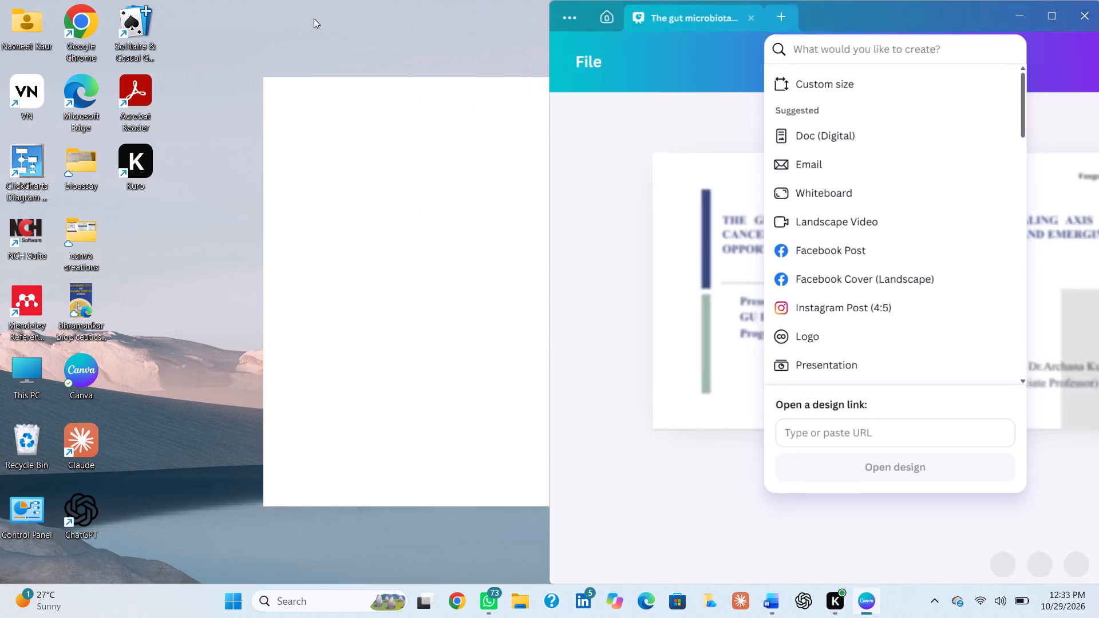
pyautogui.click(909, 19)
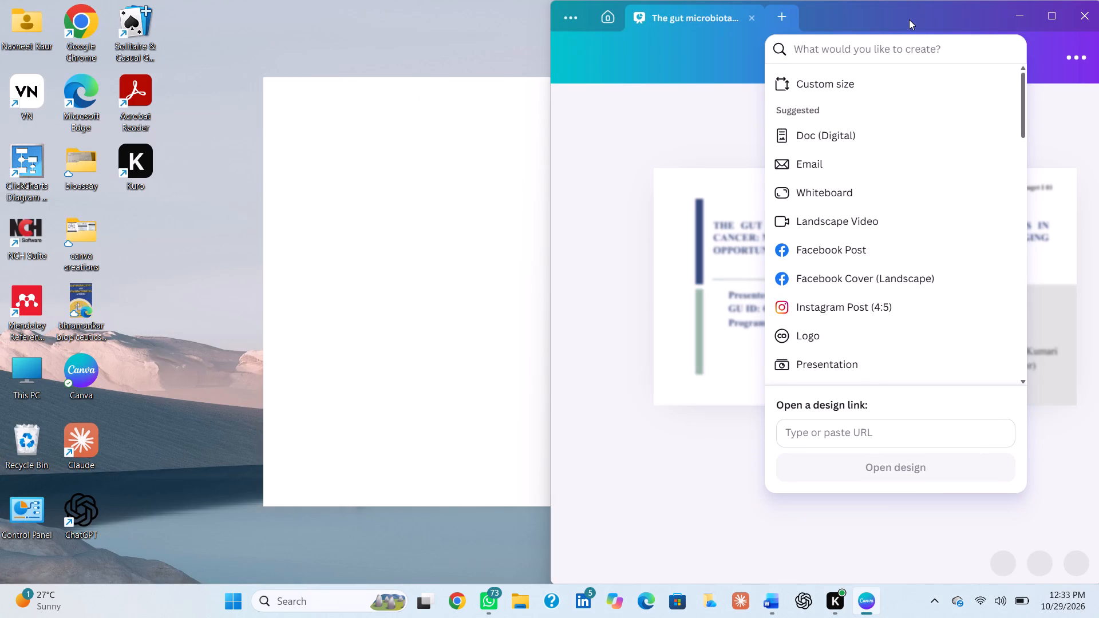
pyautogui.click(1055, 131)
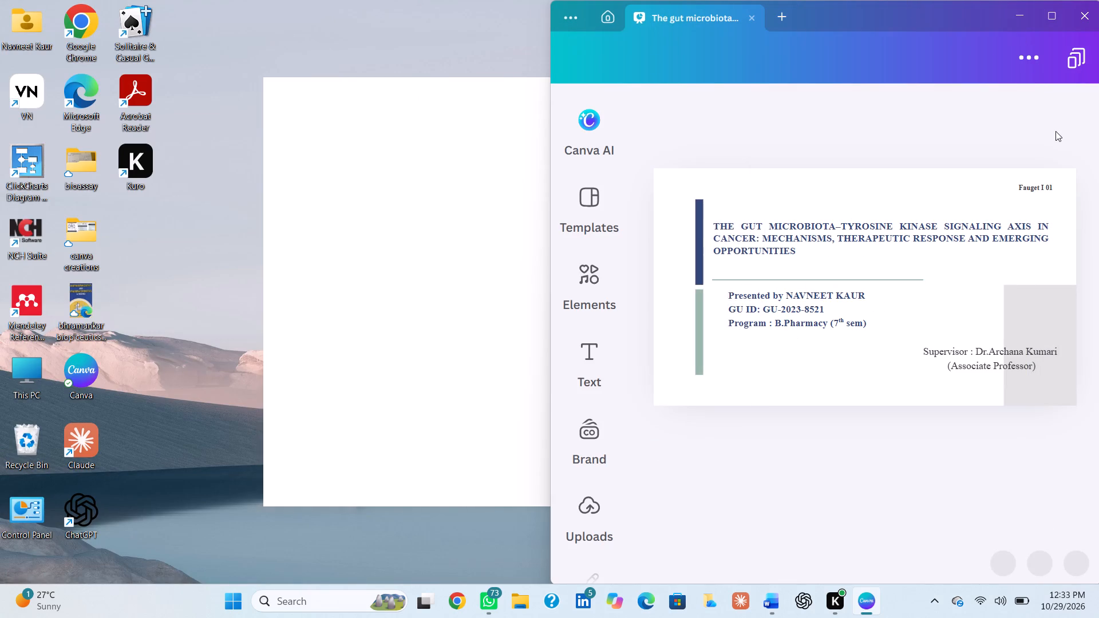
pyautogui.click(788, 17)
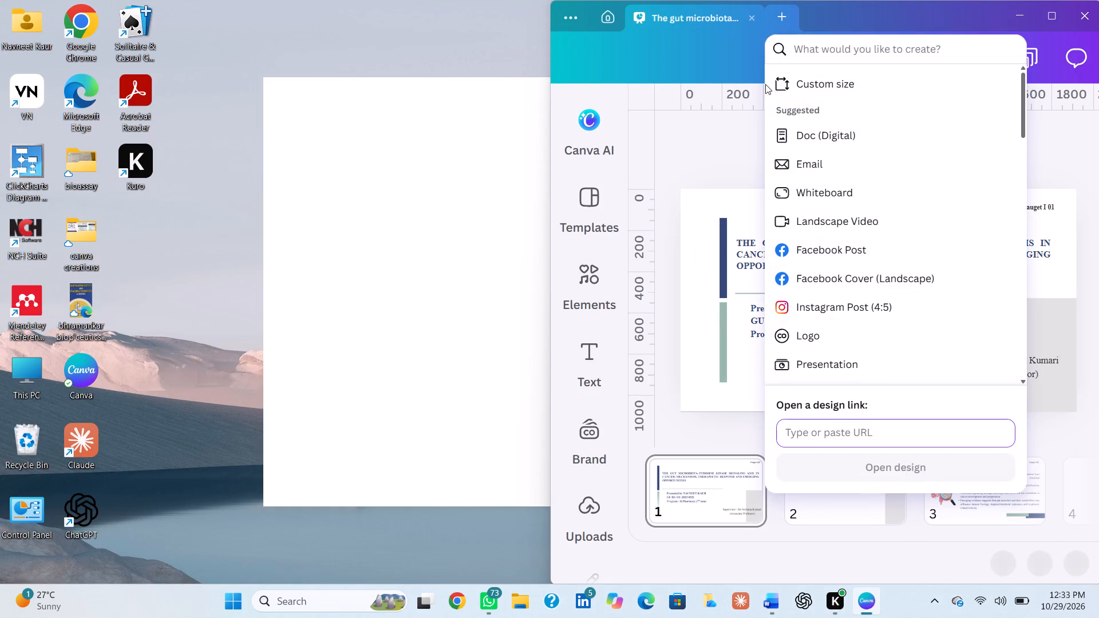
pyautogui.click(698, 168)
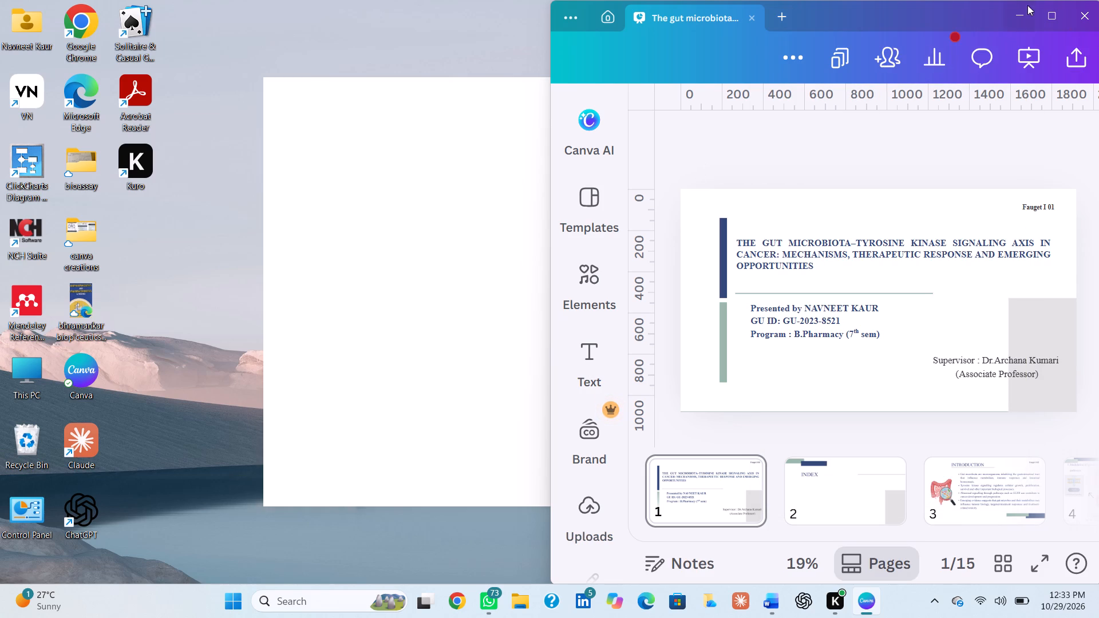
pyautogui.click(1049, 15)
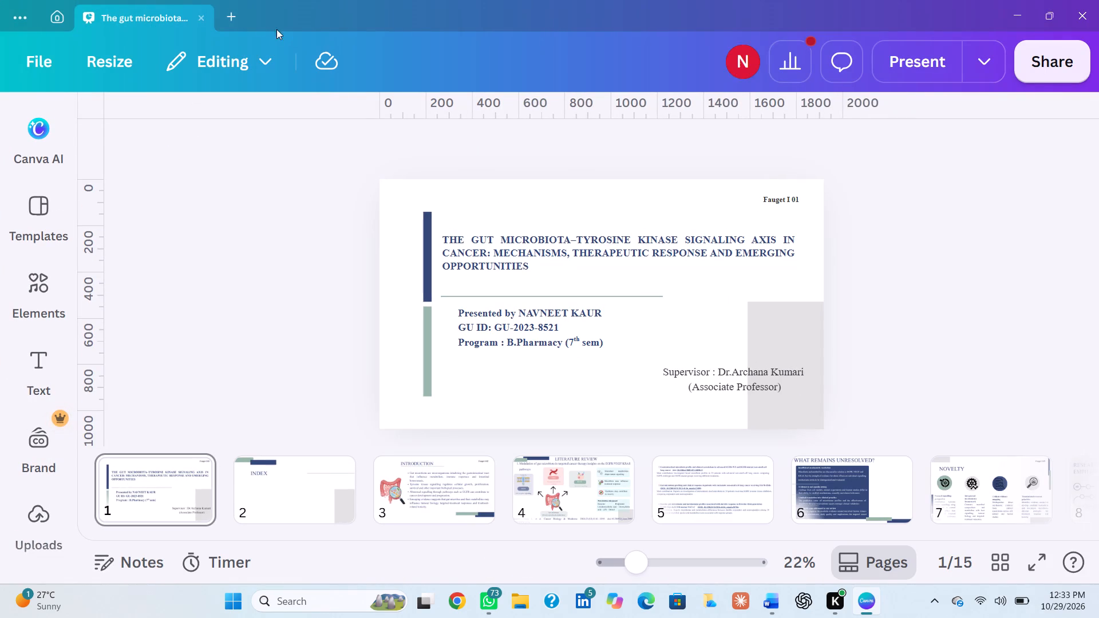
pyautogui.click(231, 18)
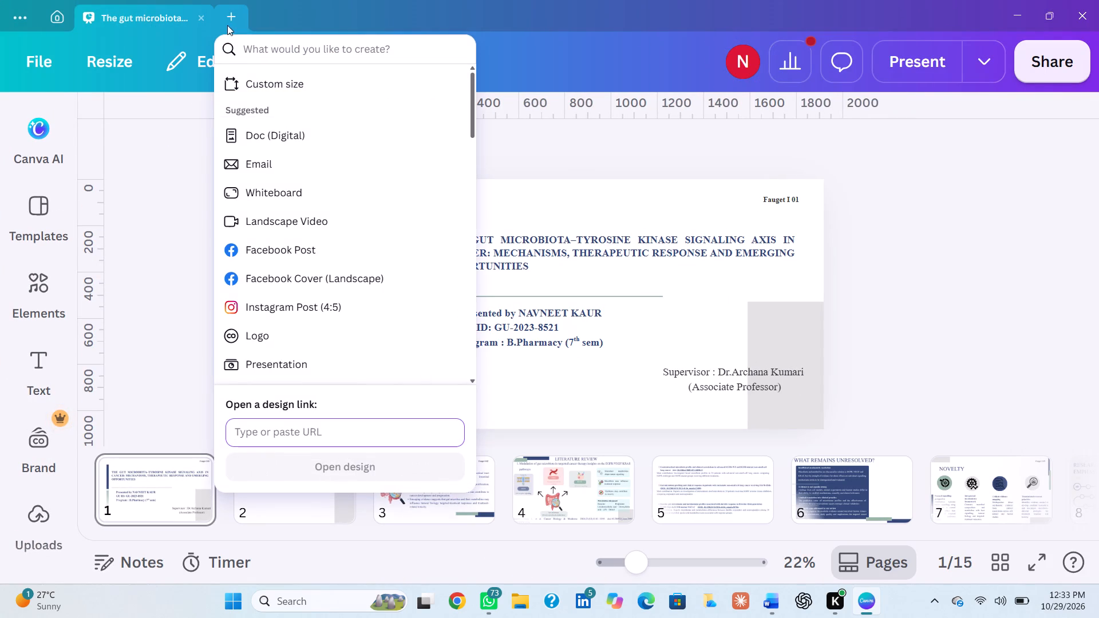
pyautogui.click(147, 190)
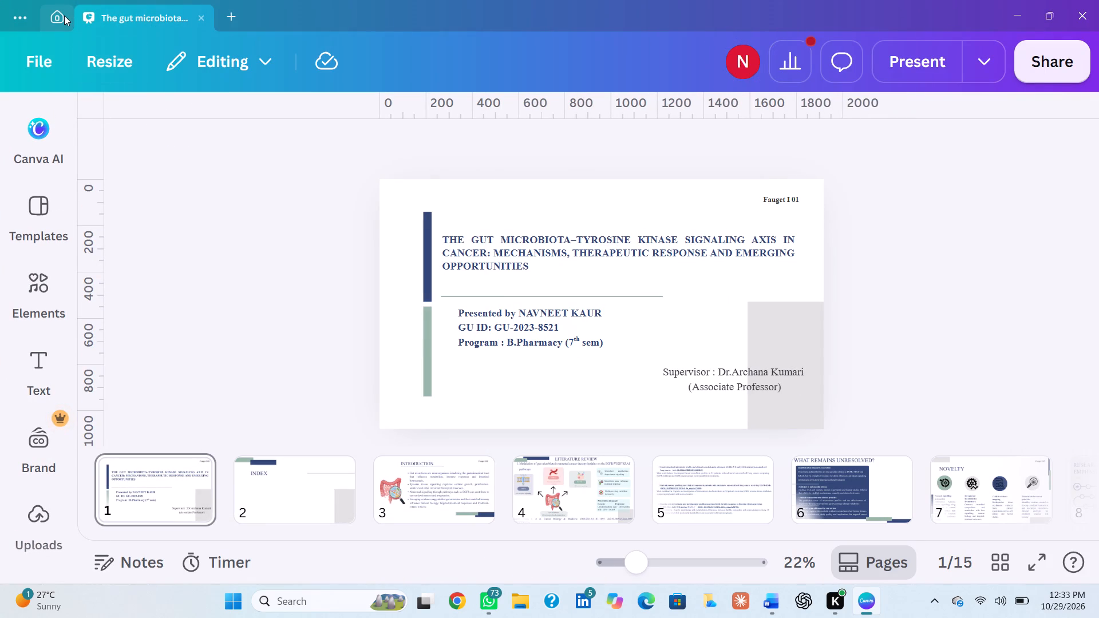
# Switch from the home page to the other saved Canva account.
pyautogui.click(64, 15)
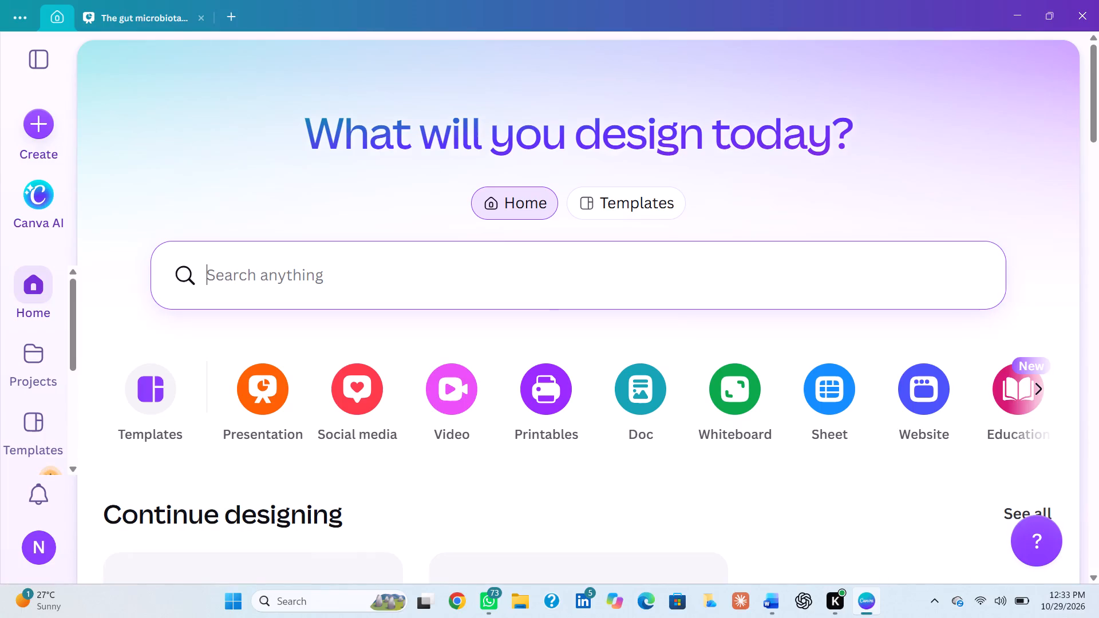
pyautogui.click(35, 548)
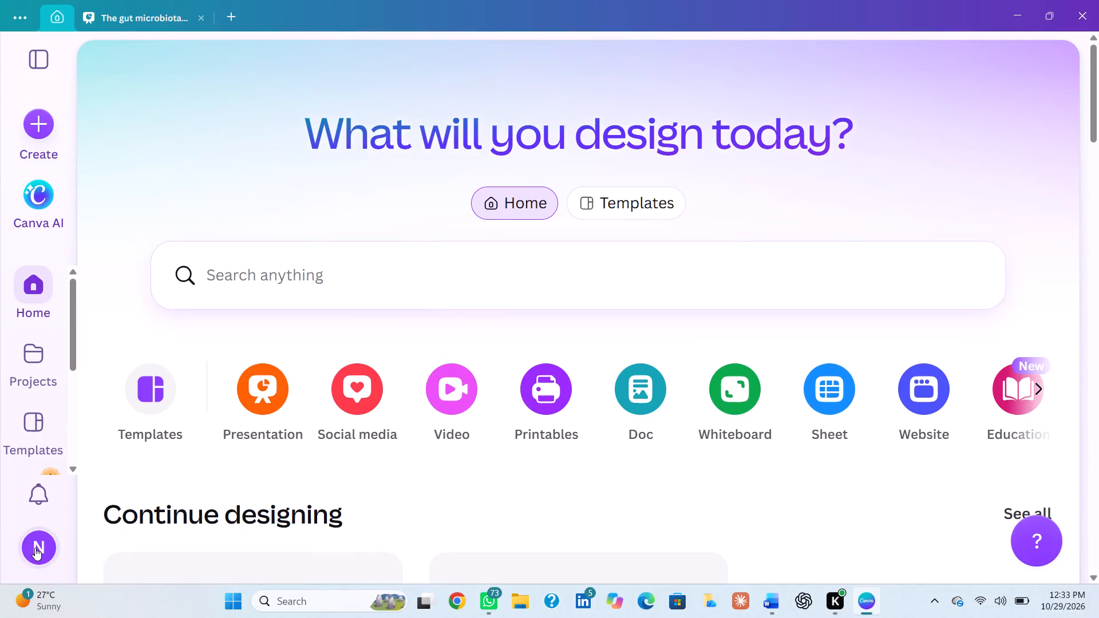
pyautogui.click(236, 132)
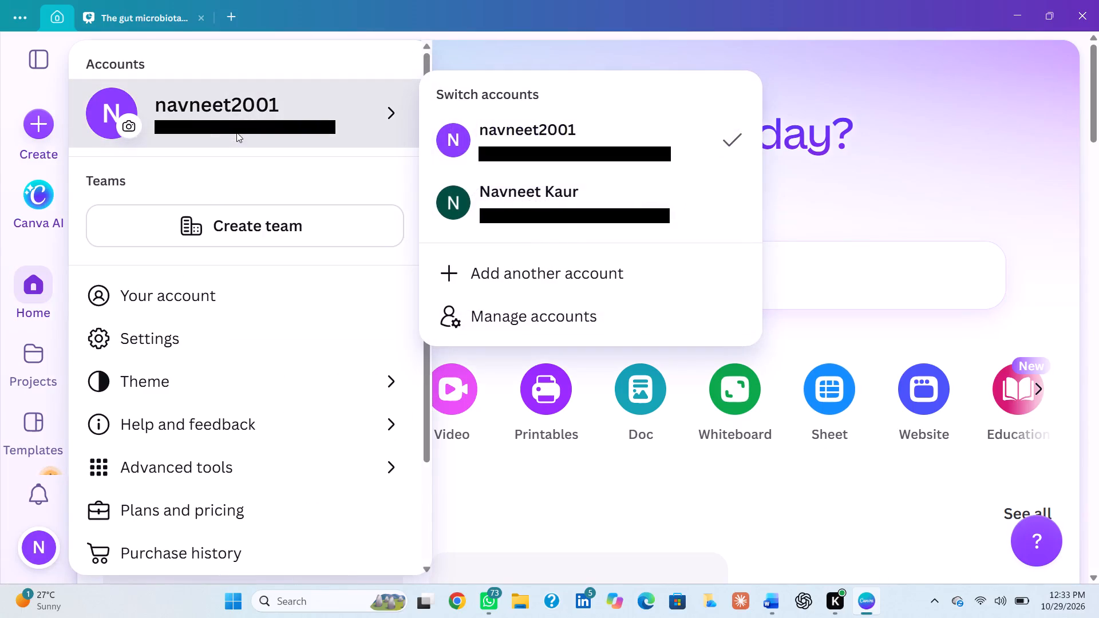
pyautogui.click(564, 226)
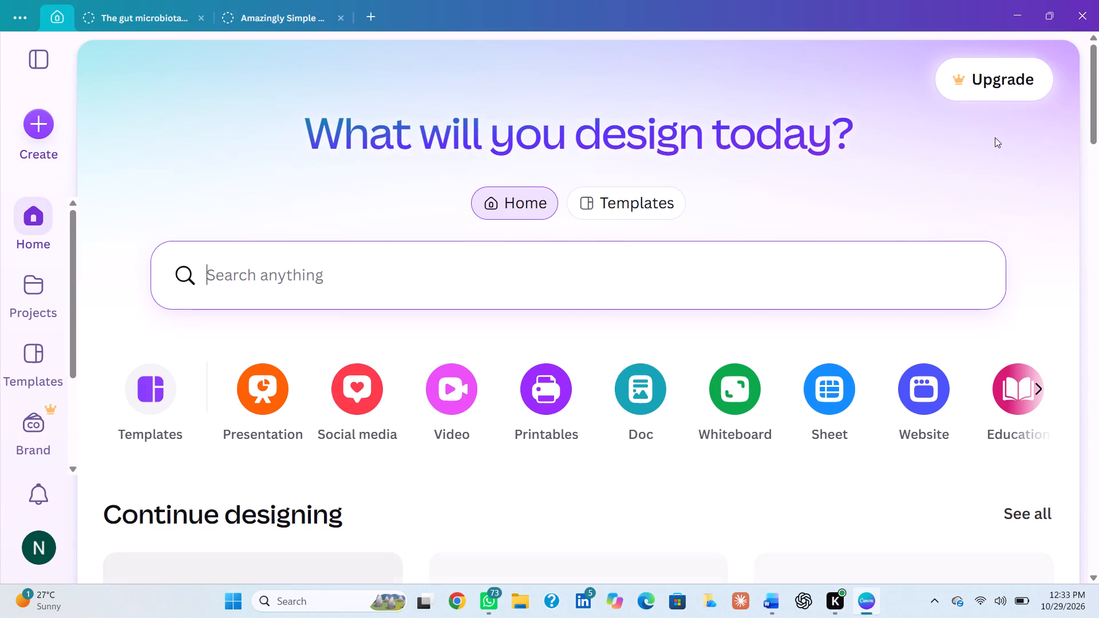
# Open the gut microbiota–tyrosine kinase presentation from the recent designs on the home page.
pyautogui.click(391, 431)
pyautogui.scroll(-1, 391, 431)
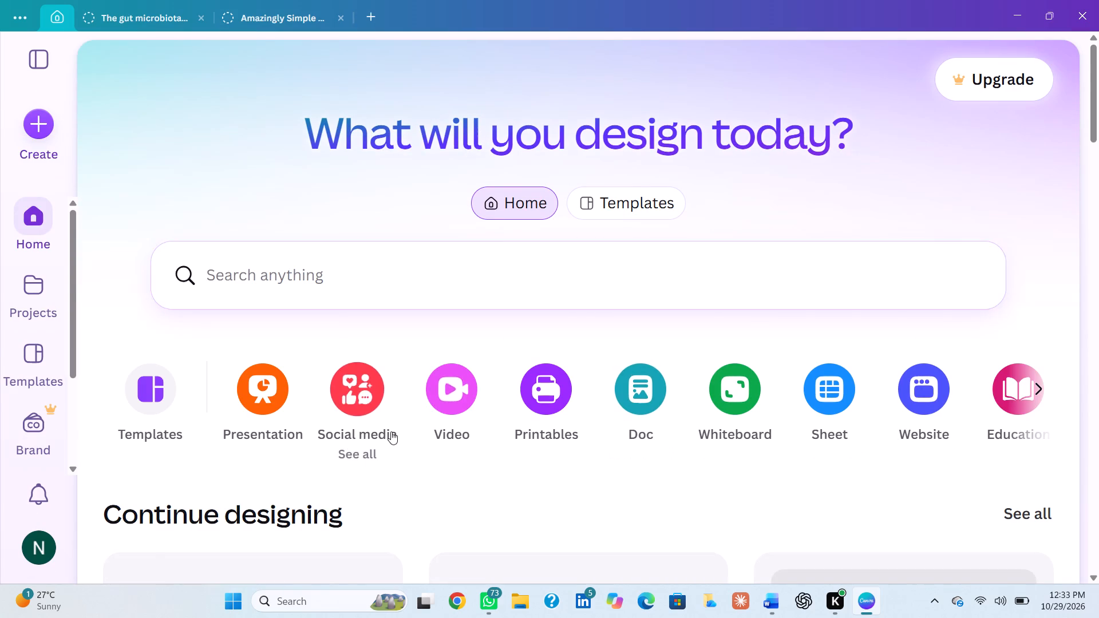
pyautogui.scroll(-2, 391, 431)
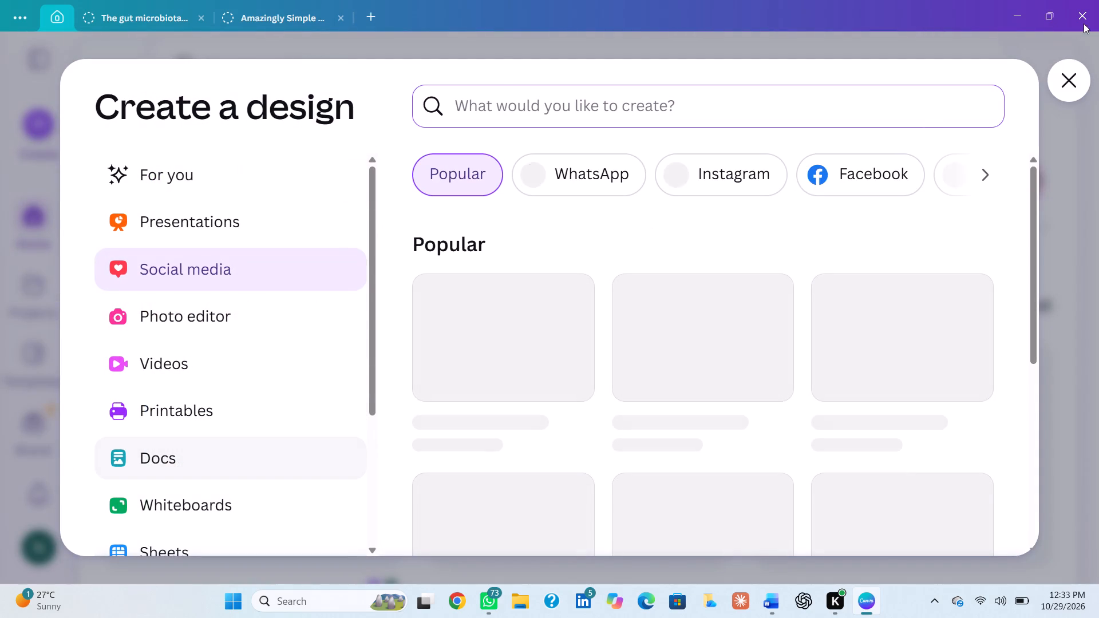
pyautogui.click(1076, 79)
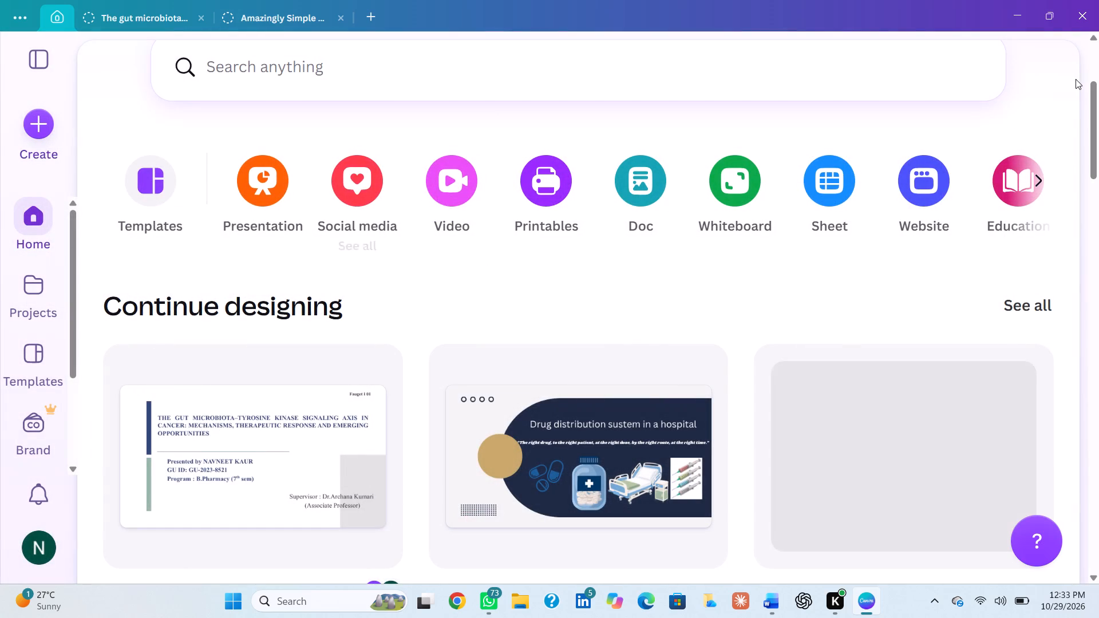
pyautogui.moveTo(1076, 79); pyautogui.dragTo(790, 168)
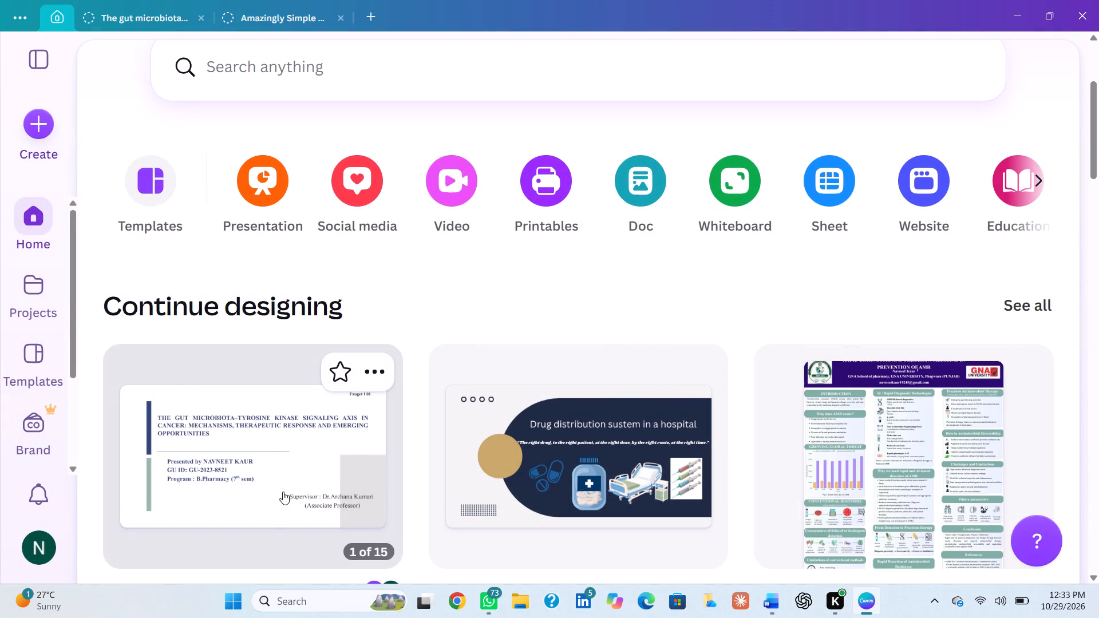
pyautogui.click(283, 490)
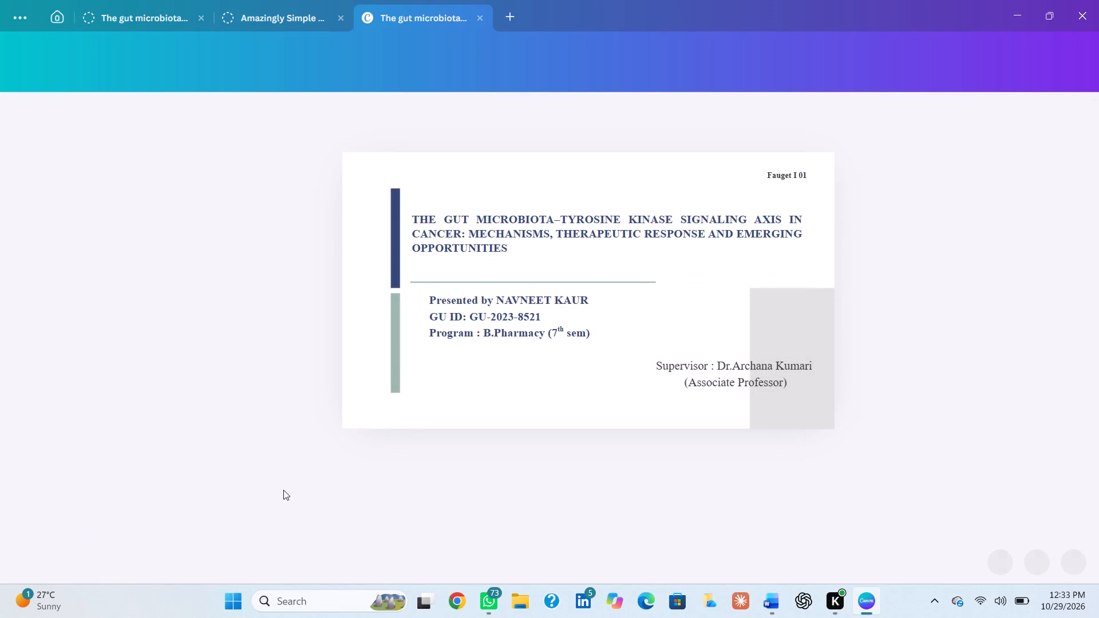
# Look through the presentation's page thumbnails up to the closing THANK YOU slide.
pyautogui.press('Right')
pyautogui.press('Right')
pyautogui.press('Right')
pyautogui.press('Right')
pyautogui.press('Right')
pyautogui.press('Right')
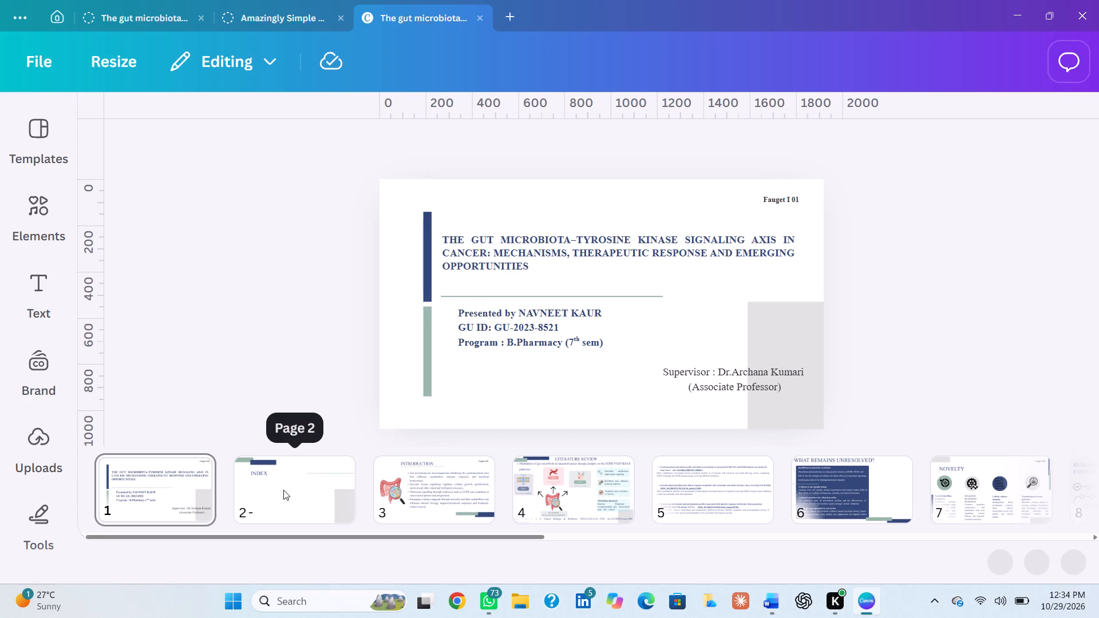
pyautogui.hscroll(-7, 622, 509)
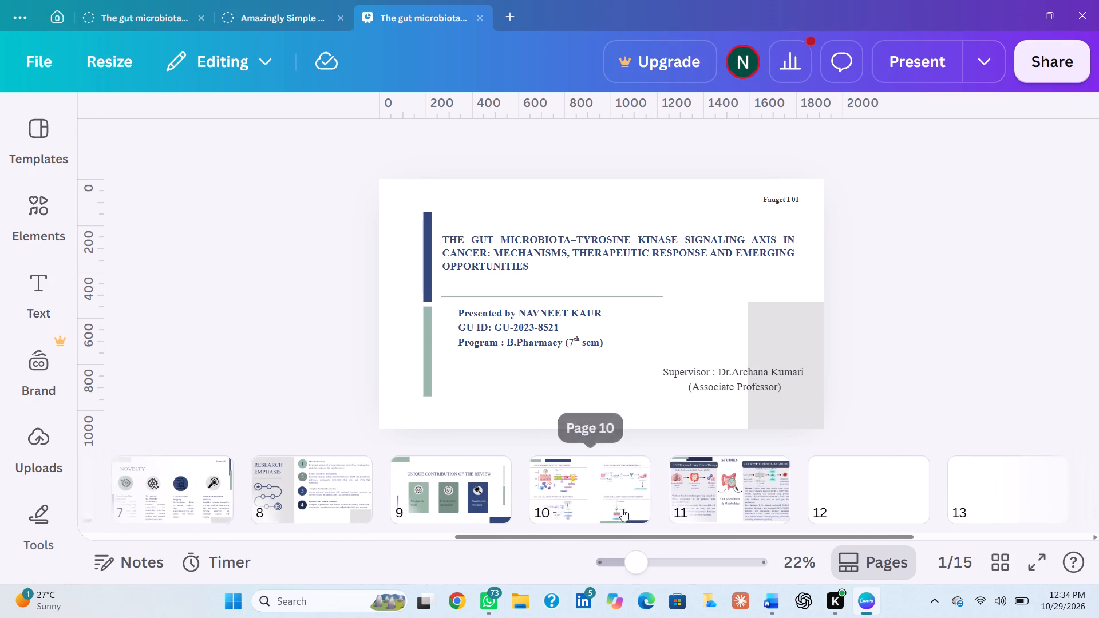
pyautogui.hscroll(-4, 622, 509)
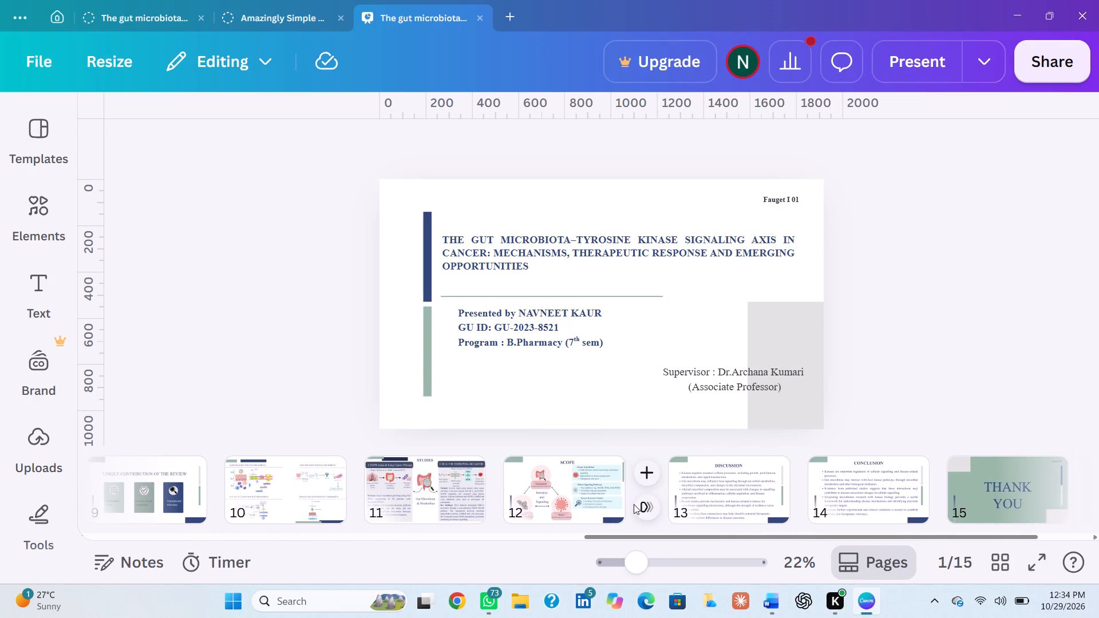
# Examine the presentation's sharing settings, including who has access and the access level options.
pyautogui.click(1054, 69)
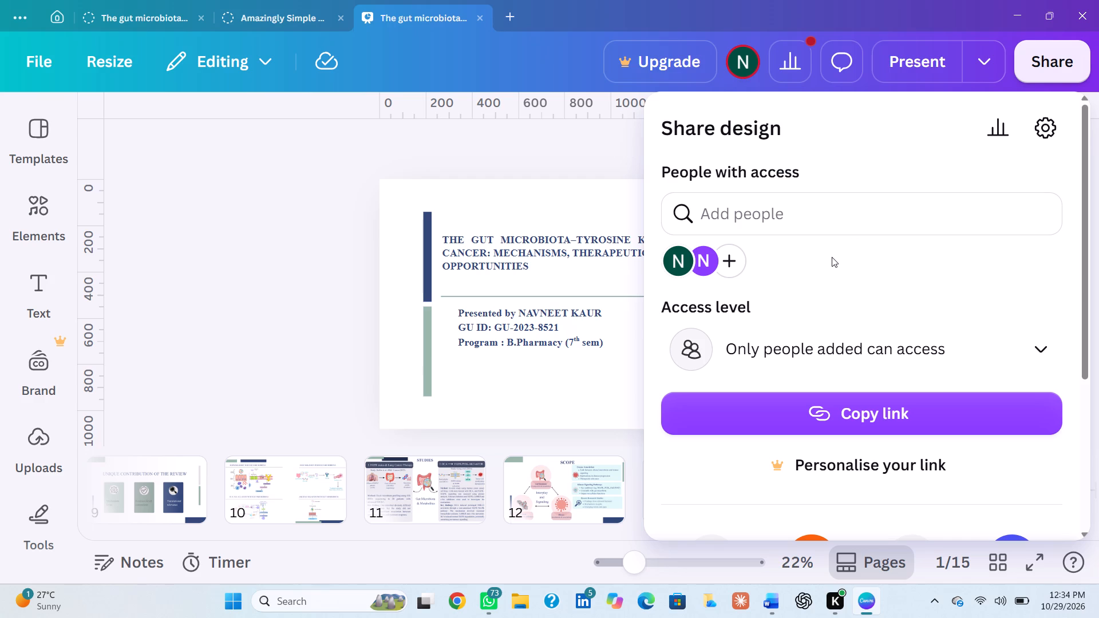
pyautogui.moveTo(710, 295); pyautogui.dragTo(701, 286)
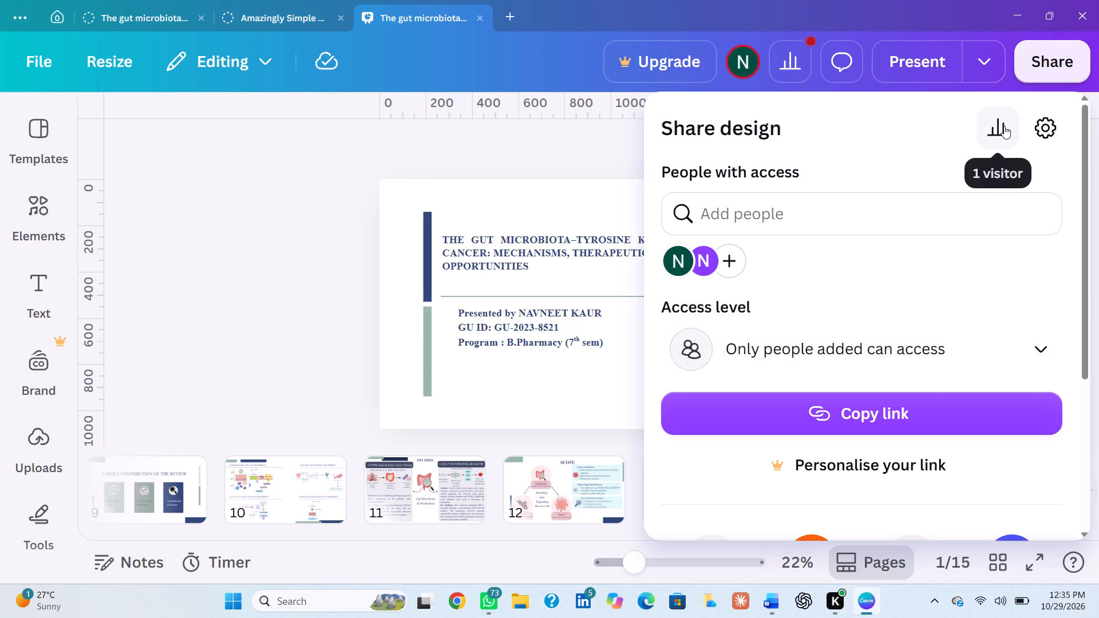
pyautogui.click(1019, 366)
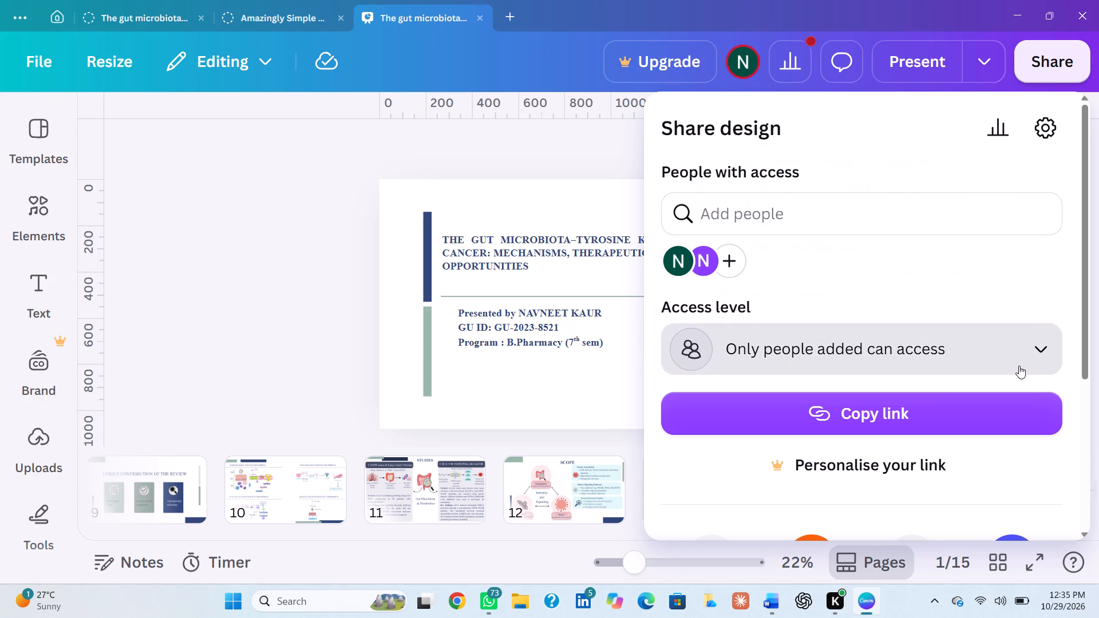
pyautogui.moveTo(981, 342); pyautogui.dragTo(1065, 347)
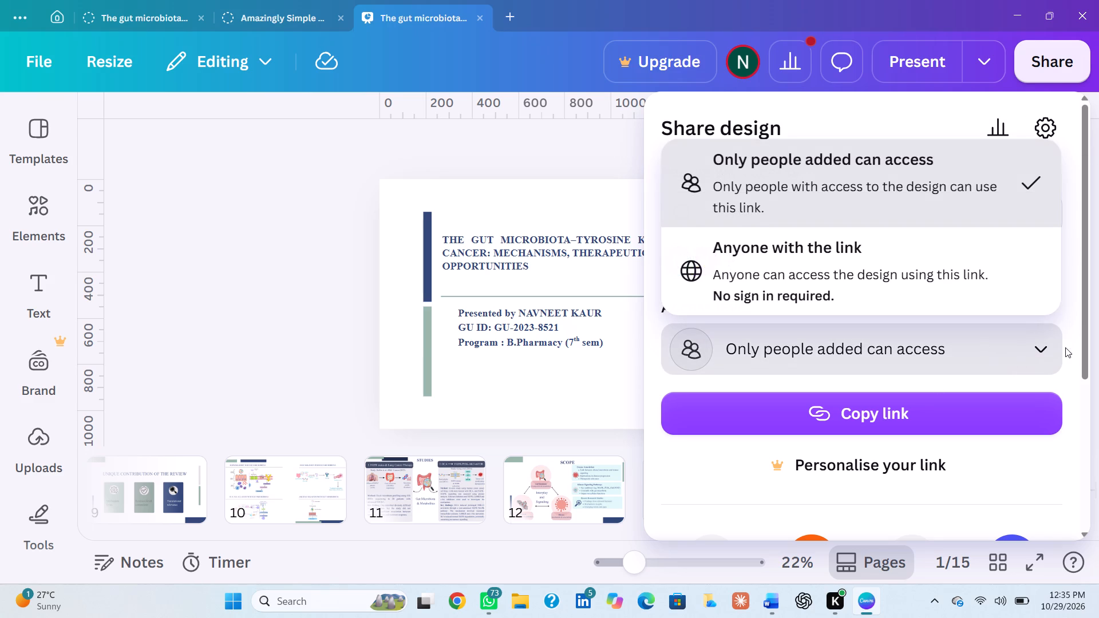
pyautogui.moveTo(1065, 347); pyautogui.dragTo(1077, 311)
pyautogui.click(1077, 311)
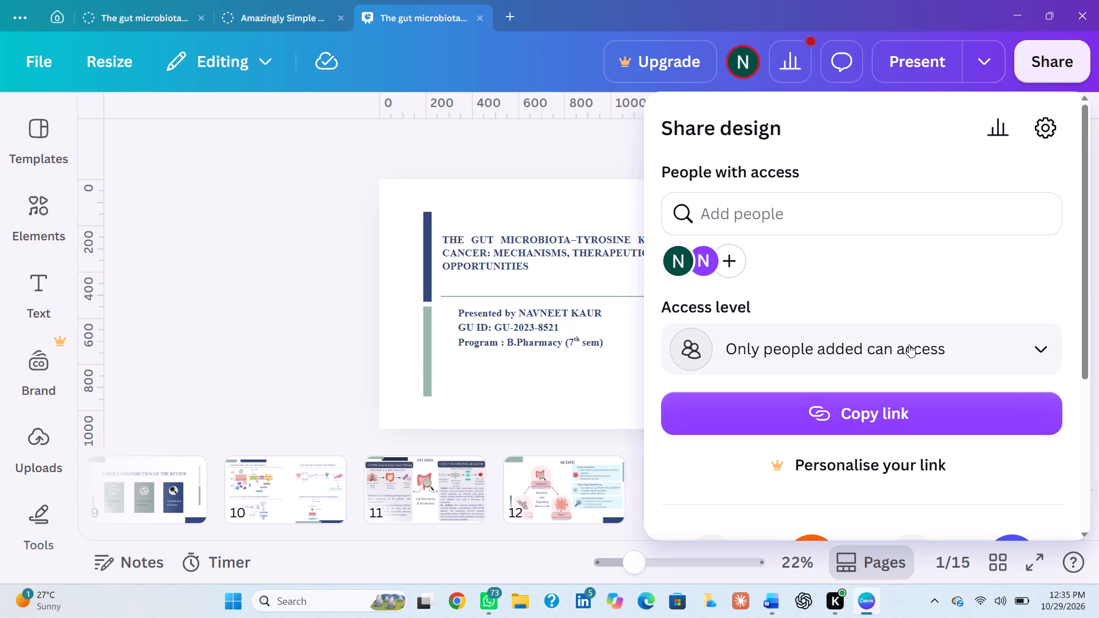
pyautogui.click(211, 225)
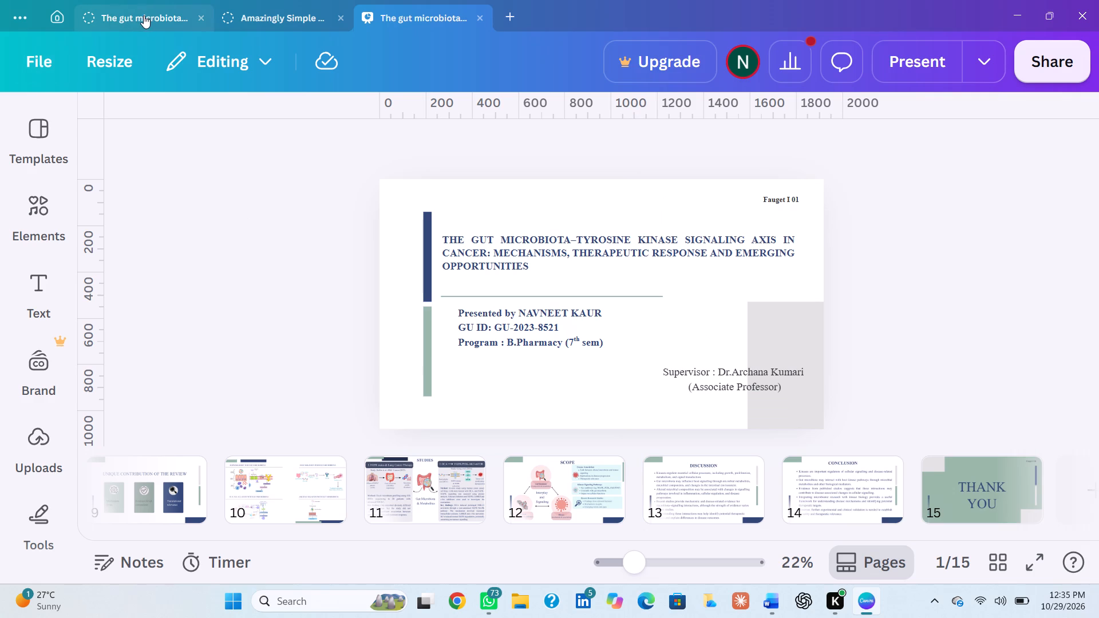
# Close the "Amazingly Simple" design and bring up the first open copy of the gut microbiota presentation.
pyautogui.click(240, 13)
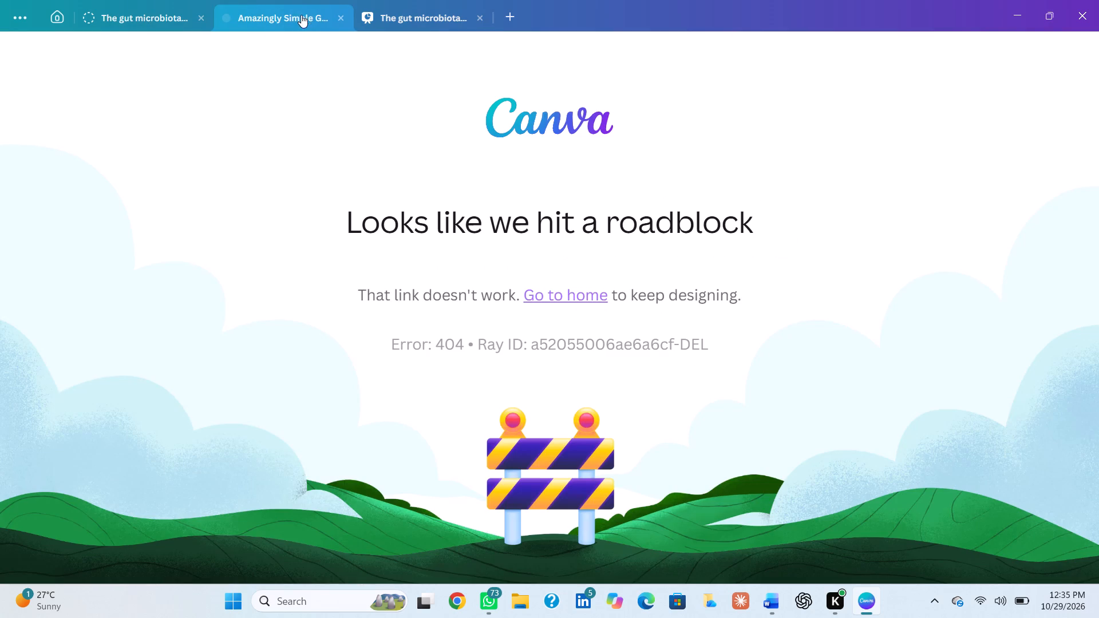
pyautogui.click(340, 18)
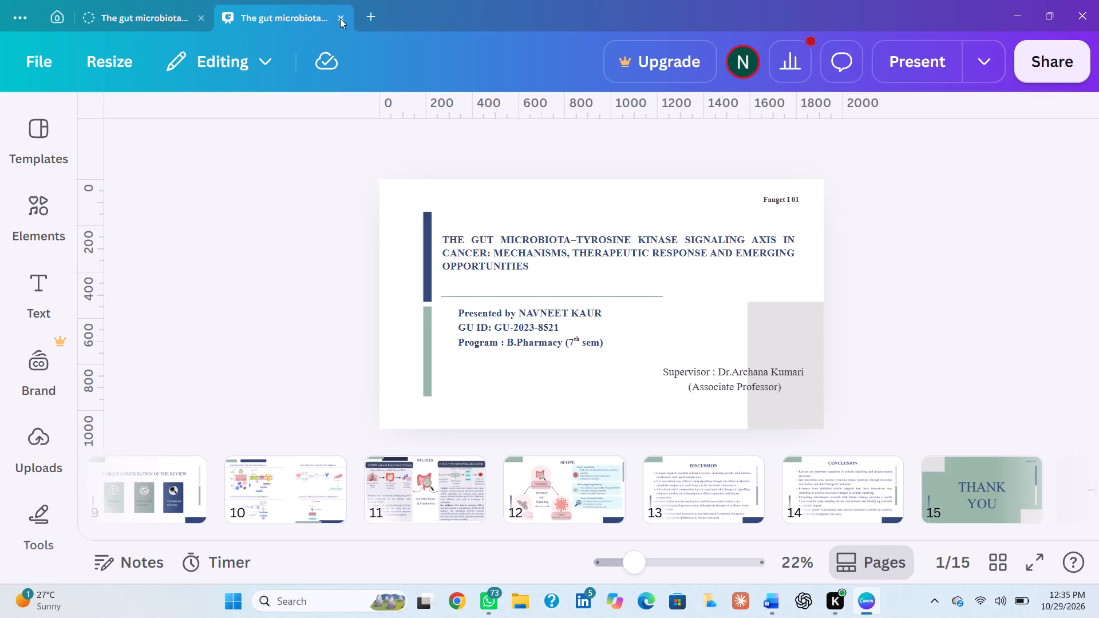
pyautogui.click(157, 23)
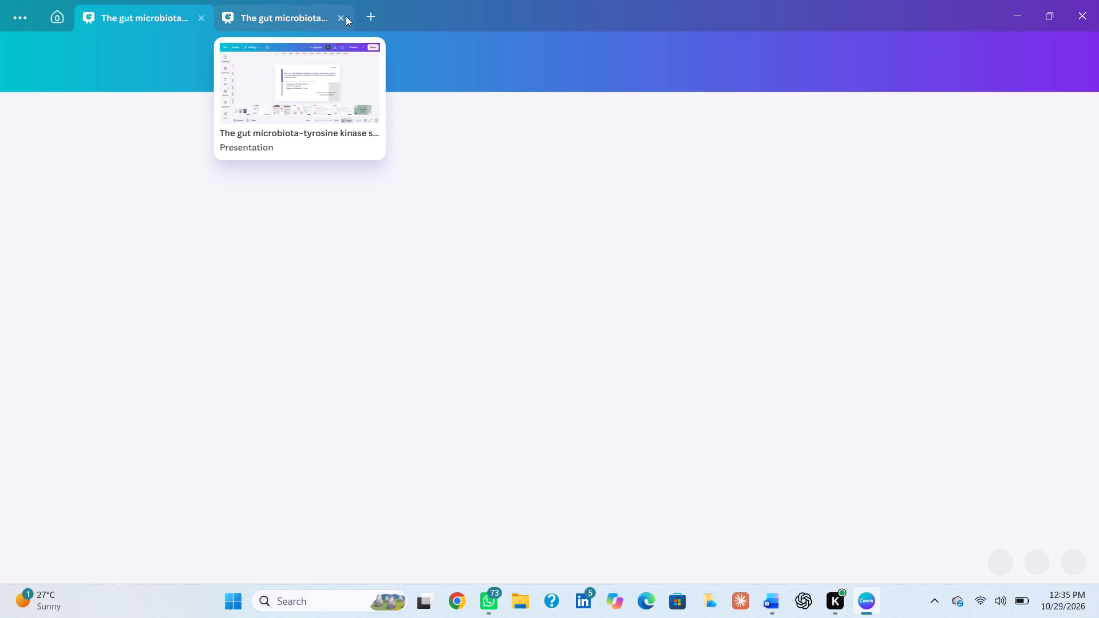
# Return to the home page and switch to the other signed-in Canva account.
pyautogui.click(66, 12)
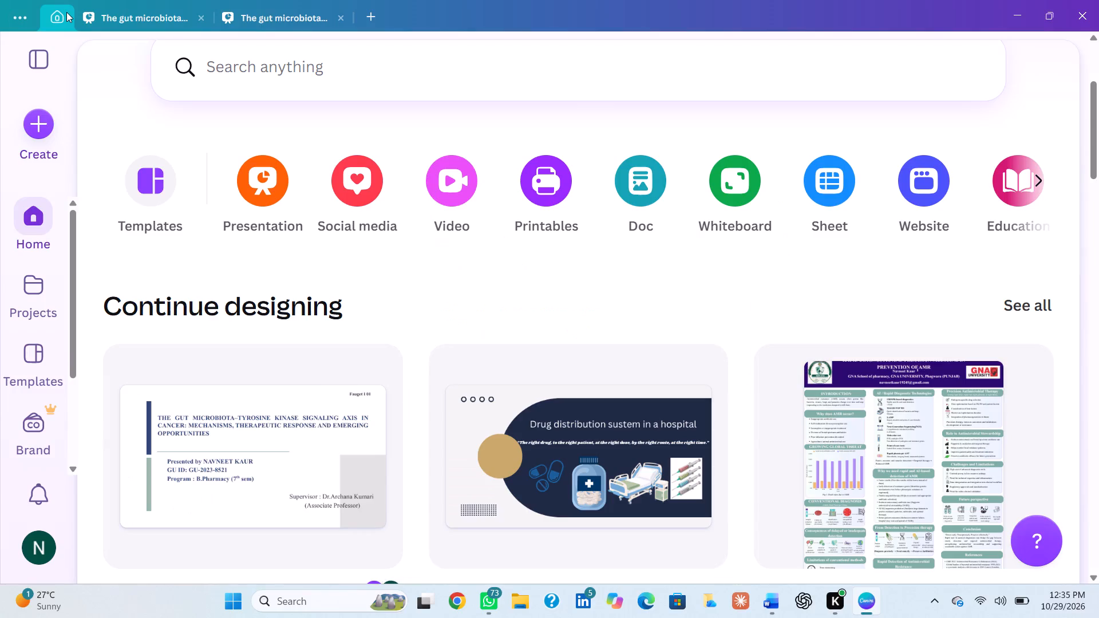
pyautogui.click(44, 540)
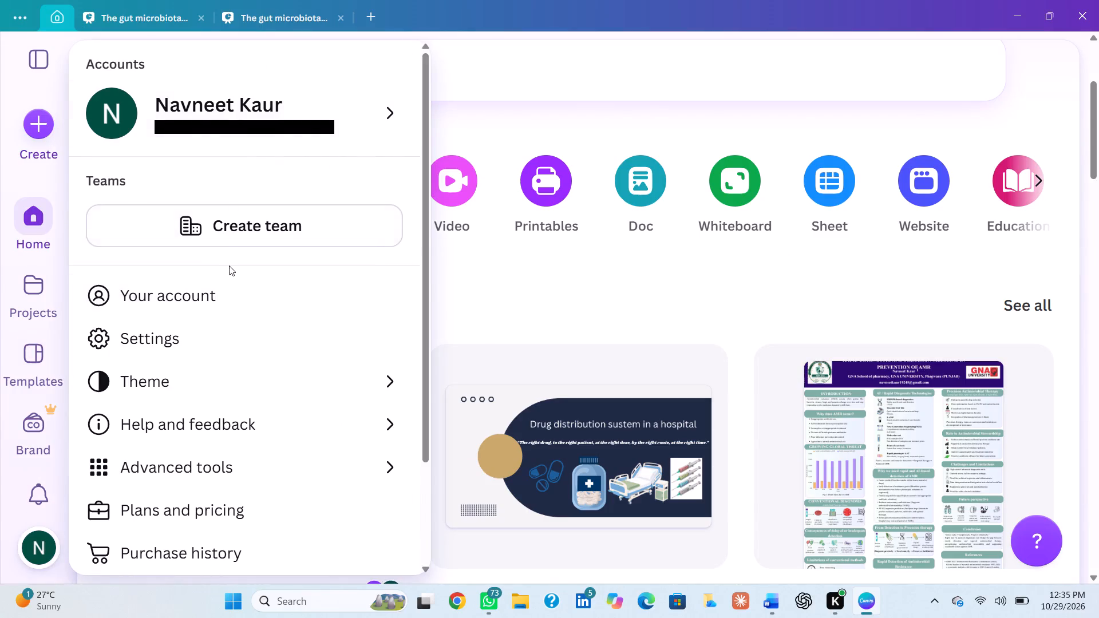
pyautogui.click(262, 118)
pyautogui.click(523, 189)
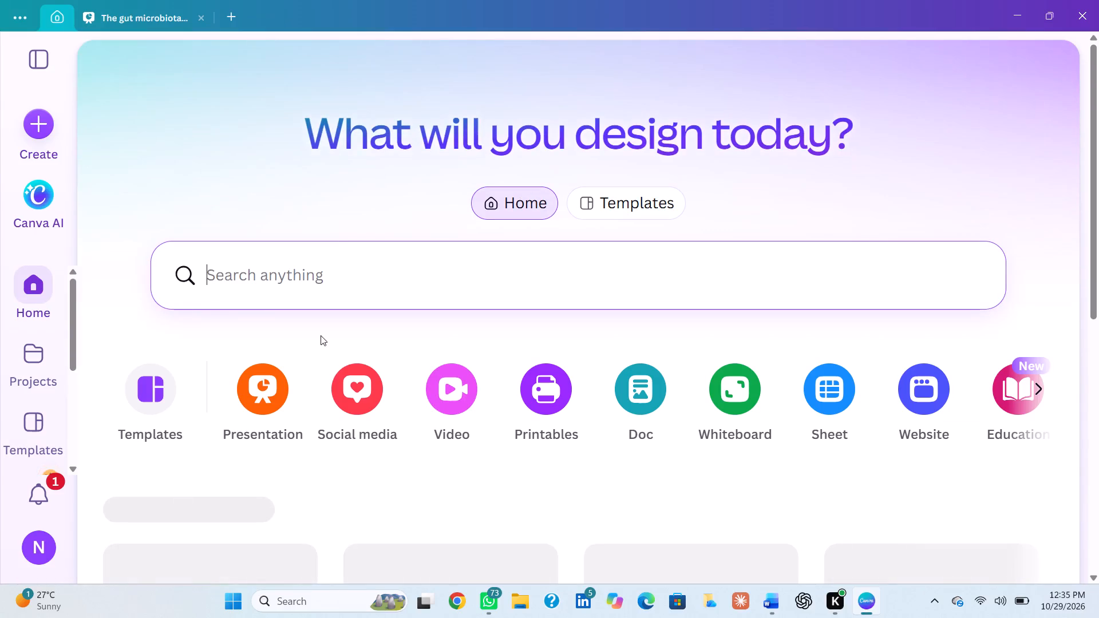
# Look through the home page of this account, examining its recent designs and suggested templates.
pyautogui.scroll(-3, 315, 469)
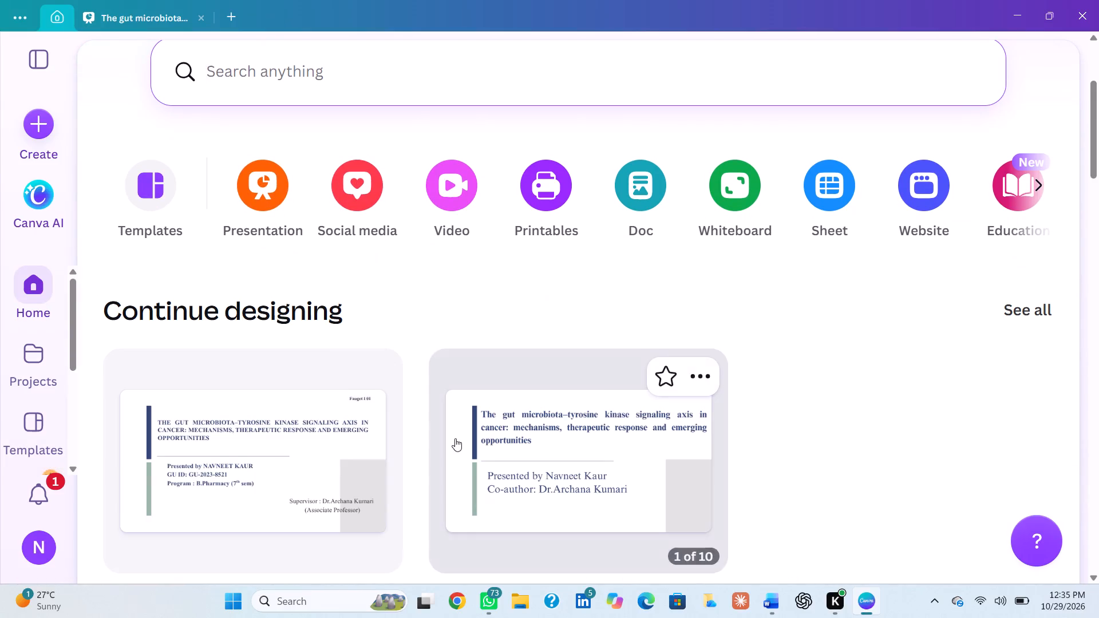
pyautogui.scroll(-3, 455, 438)
pyautogui.hscroll(1, 410, 487)
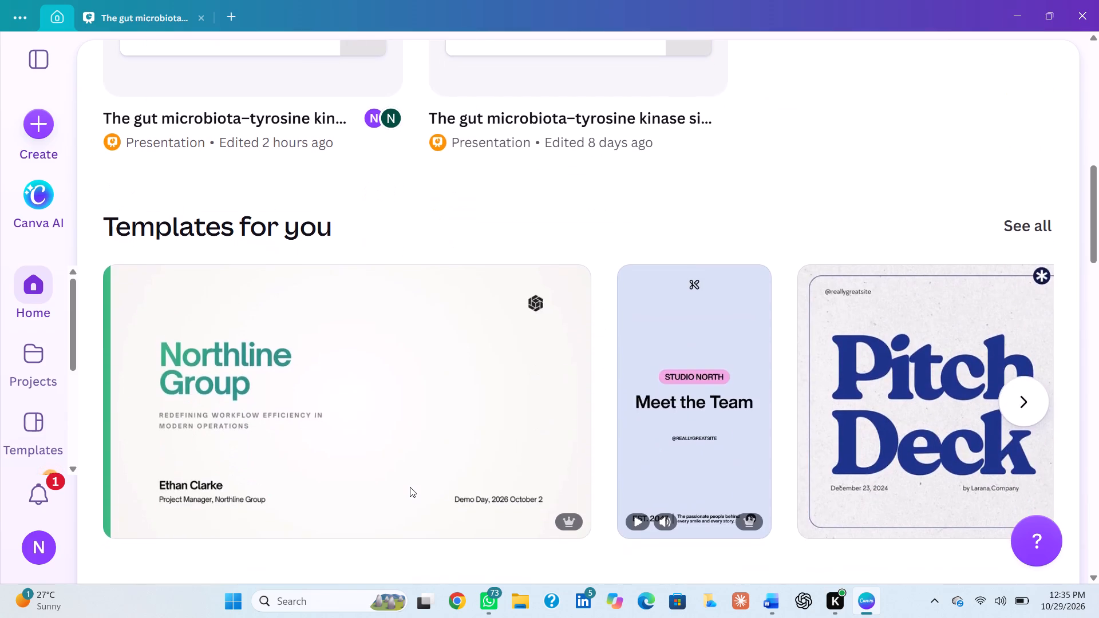
pyautogui.hscroll(1, 410, 487)
pyautogui.scroll(-2, 410, 487)
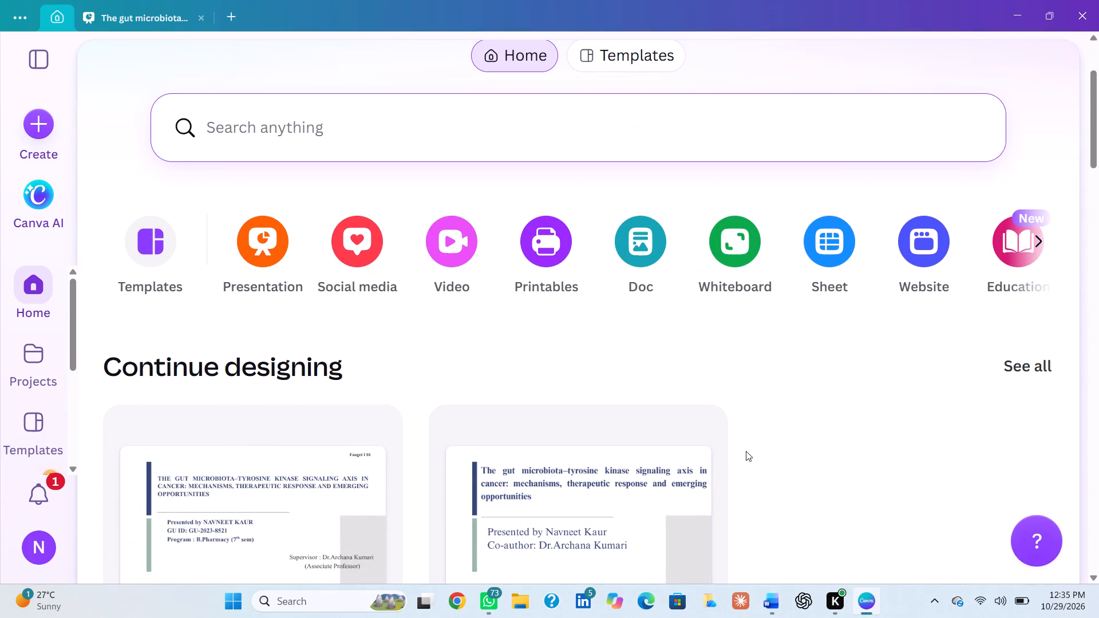
pyautogui.click(820, 459)
pyautogui.scroll(-1, 820, 459)
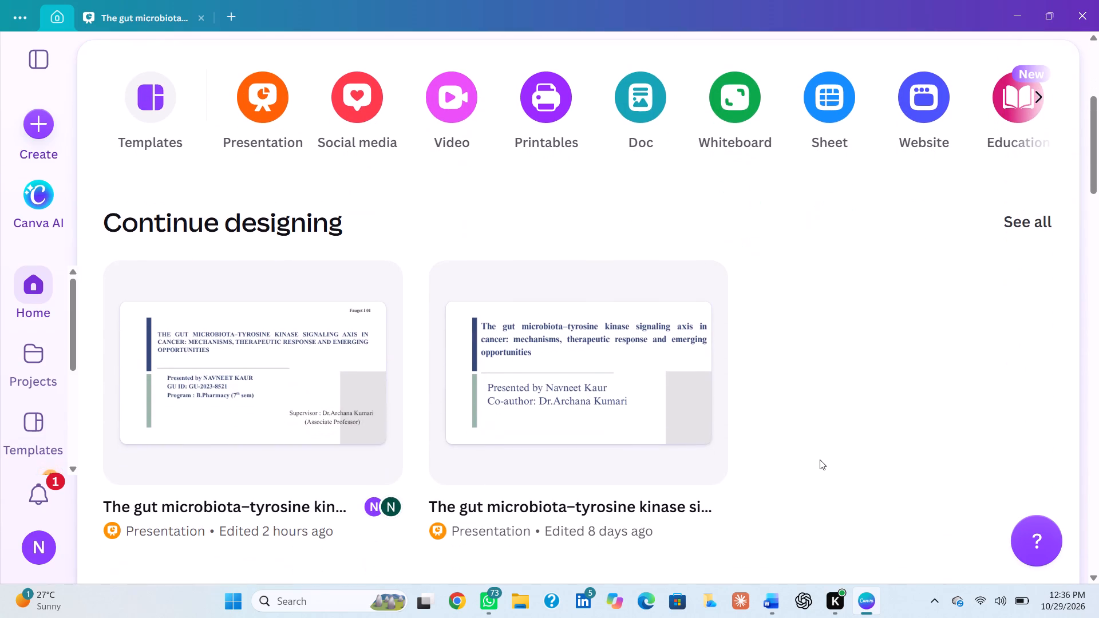
pyautogui.scroll(-1, 820, 459)
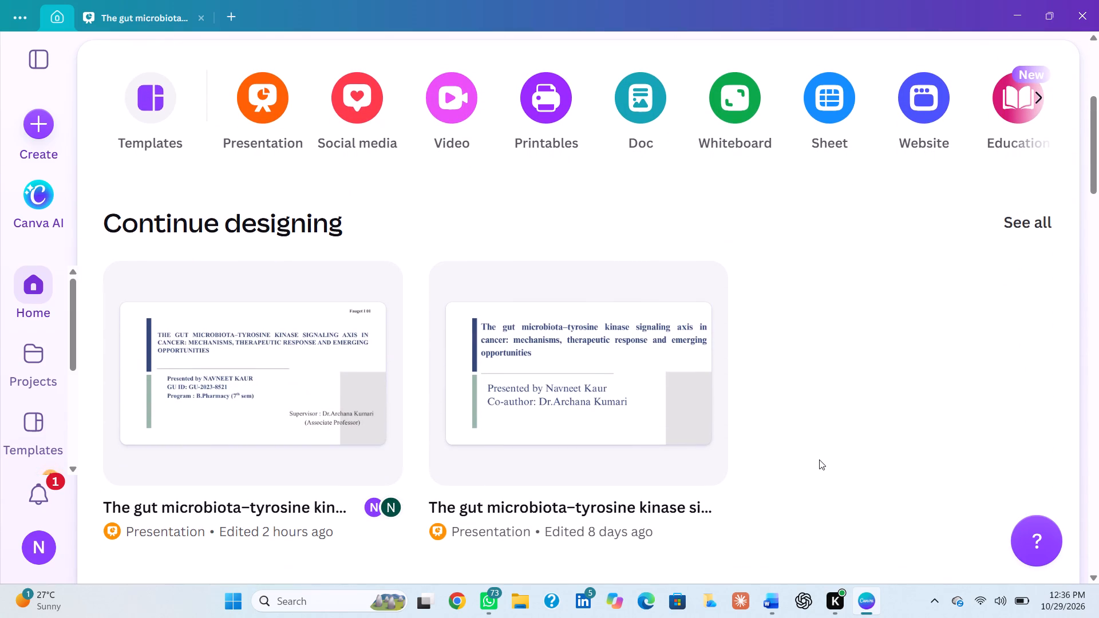
# Check the account's notifications and open the newly shared "Untitled design".
pyautogui.click(32, 494)
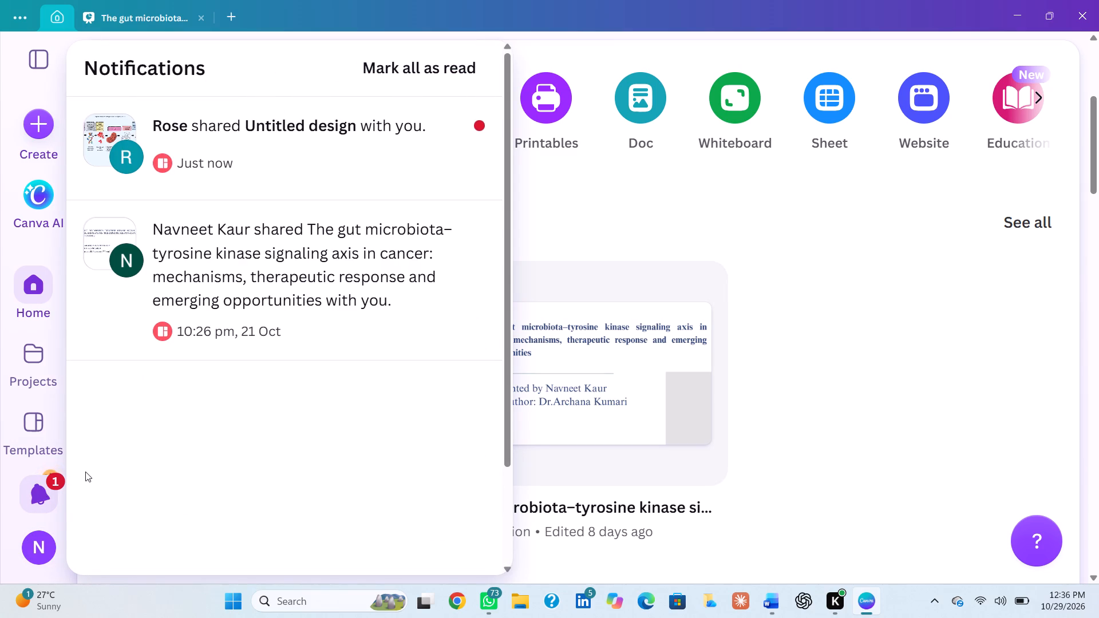
pyautogui.click(289, 165)
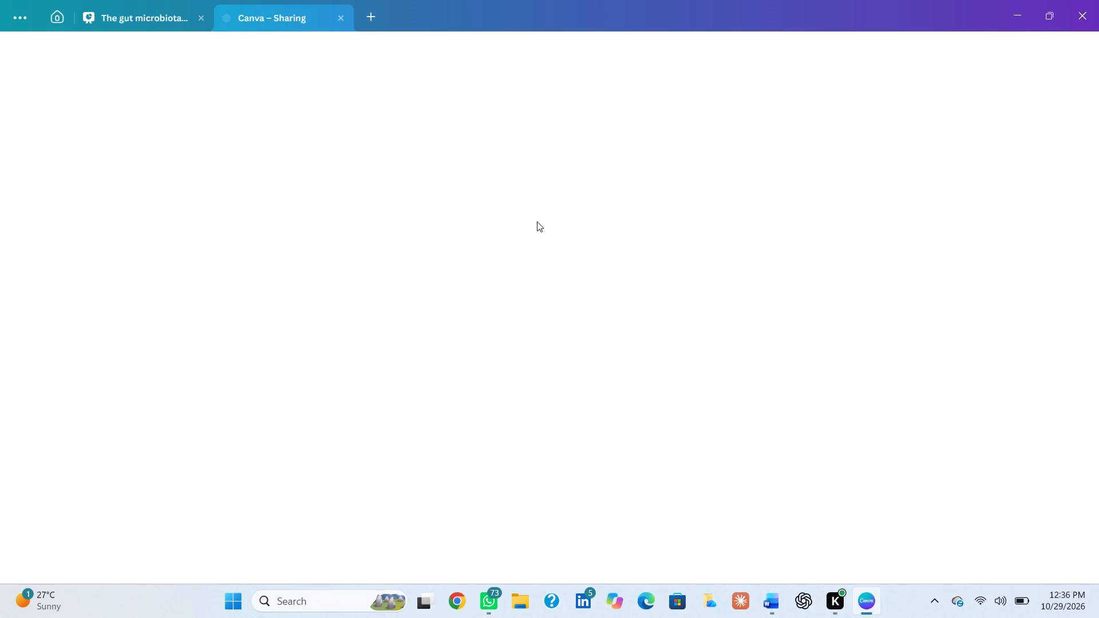
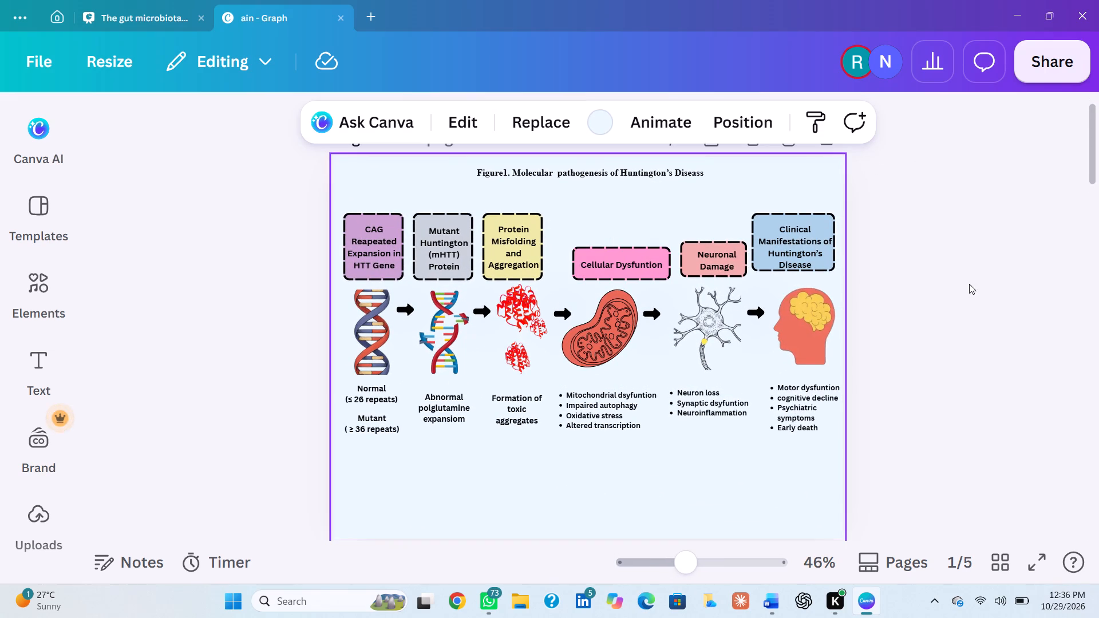
# Look over the shared Huntington's disease figure pages and download the design as PNG images.
pyautogui.click(954, 306)
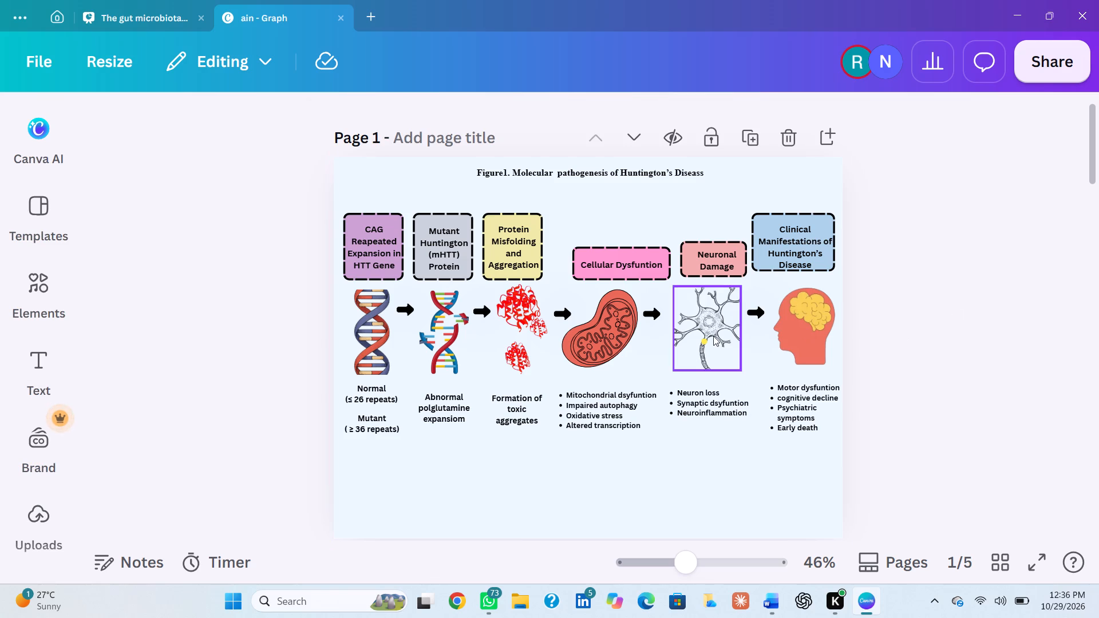
pyautogui.scroll(-11, 713, 336)
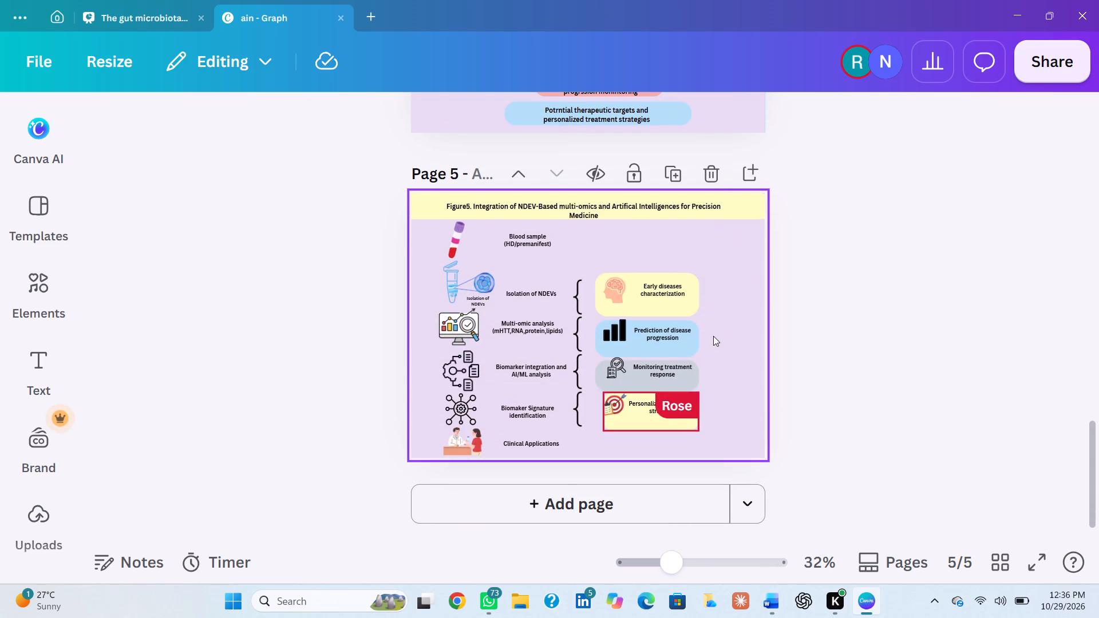
pyautogui.scroll(8, 713, 336)
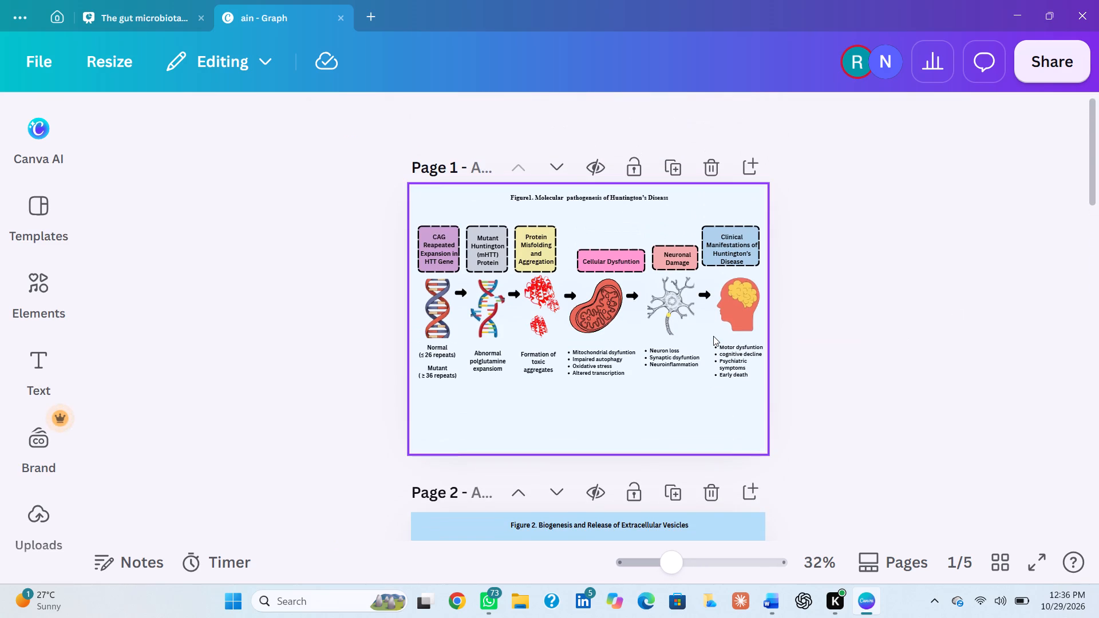
pyautogui.scroll(4, 713, 336)
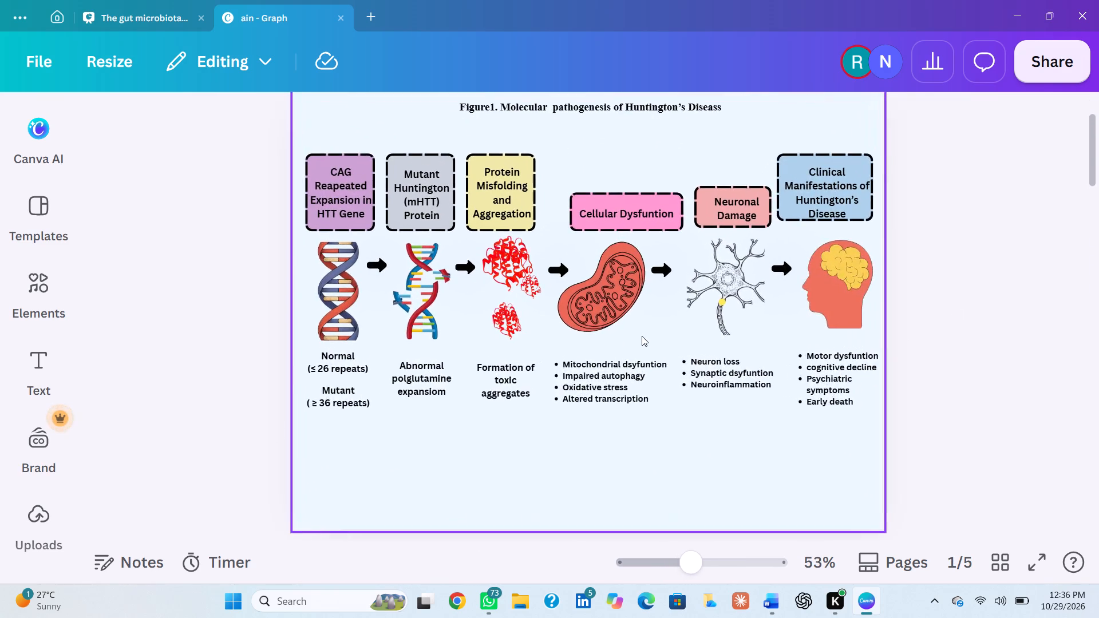
pyautogui.scroll(1, 642, 336)
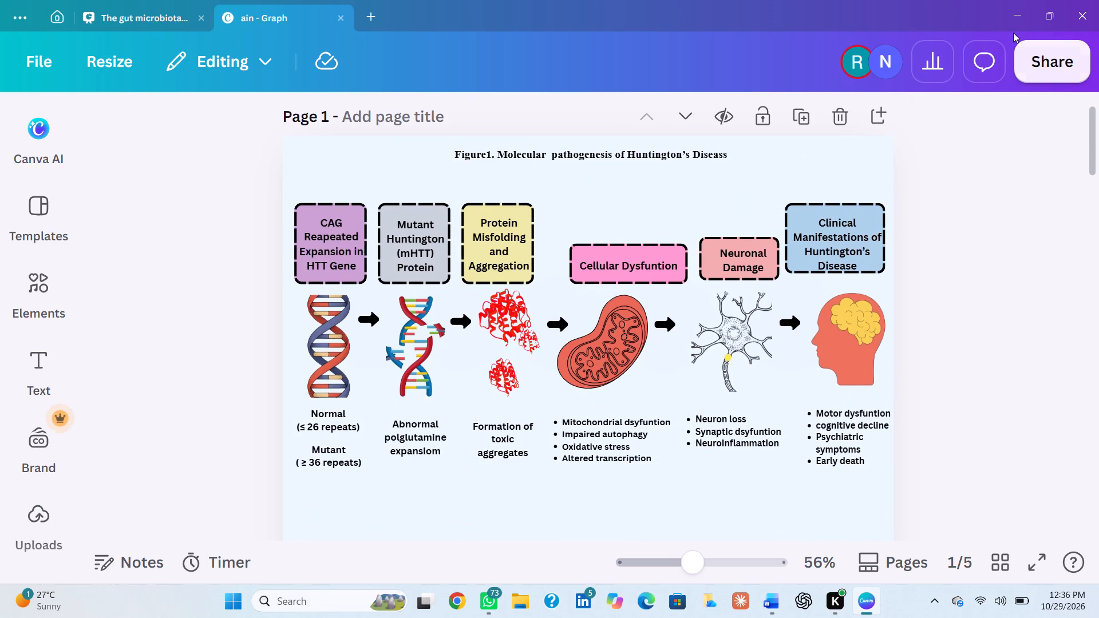
pyautogui.click(1042, 54)
pyautogui.scroll(-1, 800, 356)
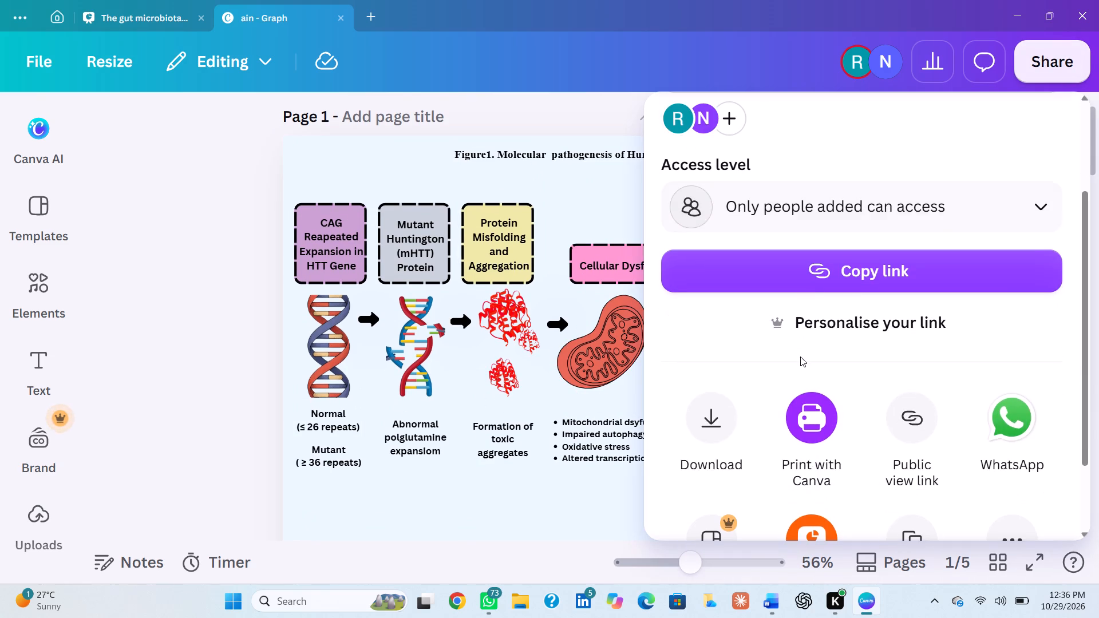
pyautogui.click(710, 450)
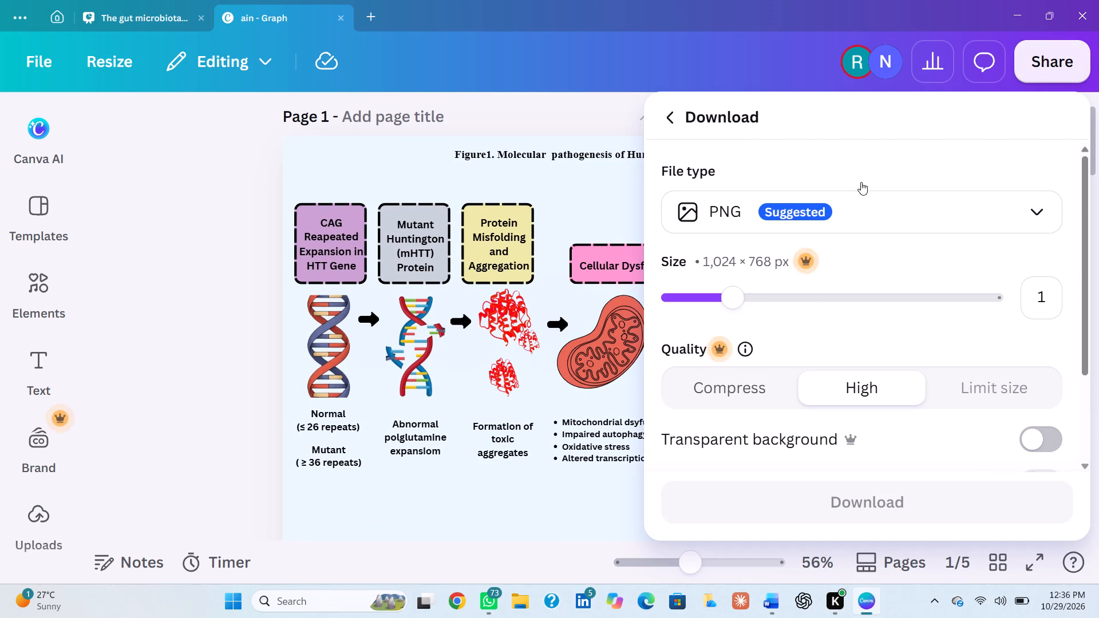
pyautogui.click(919, 225)
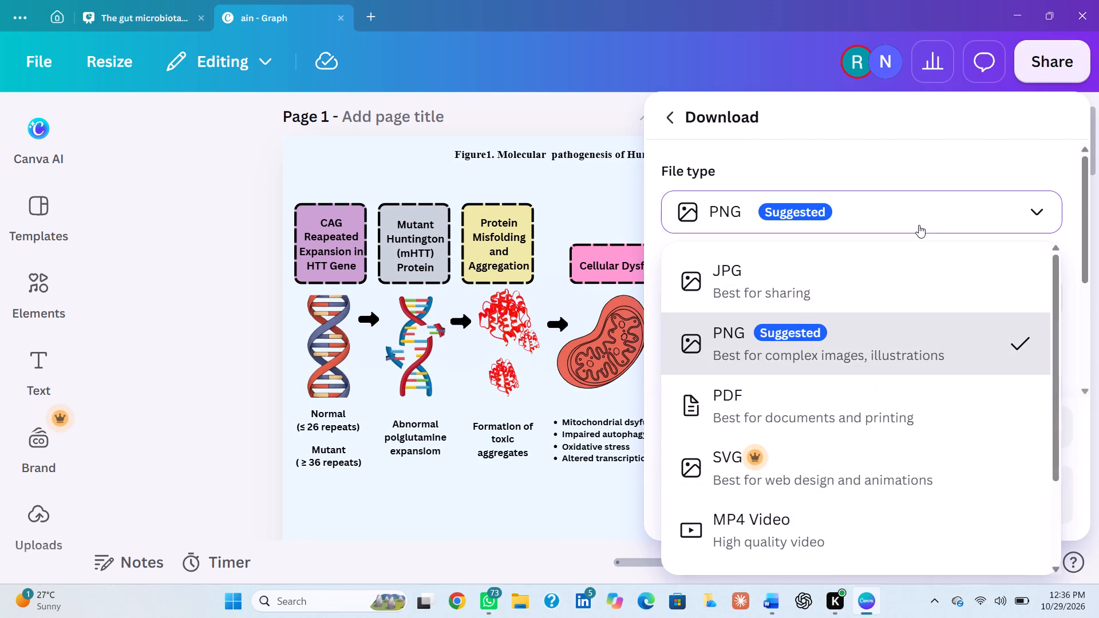
pyautogui.click(864, 339)
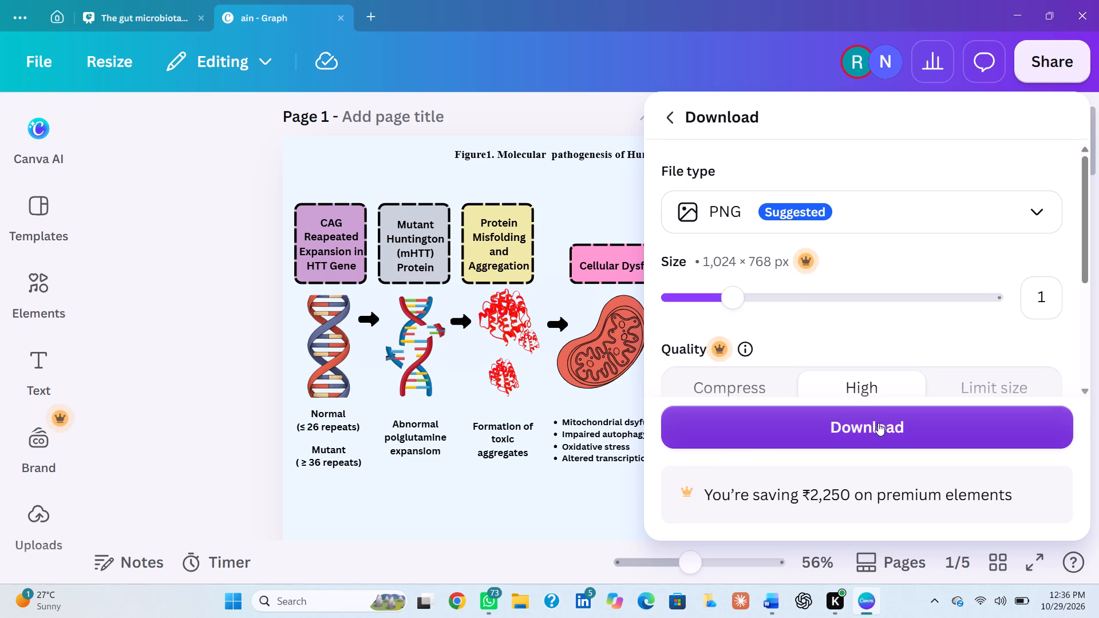
pyautogui.click(877, 421)
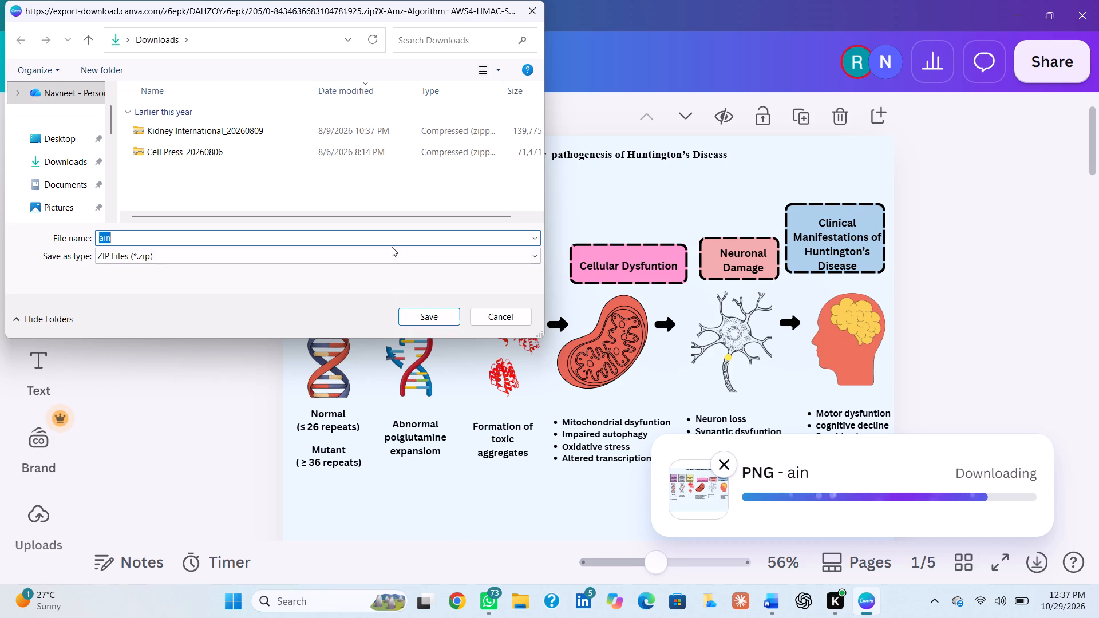
# Save the downloaded figures in the Pictures folder as "figure 1 hd", with All Files as the save type.
pyautogui.click(386, 236)
pyautogui.press('BackSpace')
pyautogui.press('BackSpace')
pyautogui.press('BackSpace')
pyautogui.press('BackSpace')
pyautogui.press('BackSpace')
pyautogui.press('BackSpace')
pyautogui.press('BackSpace')
pyautogui.press('BackSpace')
pyautogui.press('BackSpace')
pyautogui.press('BackSpace')
pyautogui.press('BackSpace')
pyautogui.press('BackSpace')
pyautogui.press('BackSpace')
pyautogui.press('BackSpace')
pyautogui.press('BackSpace')
pyautogui.press('BackSpace')
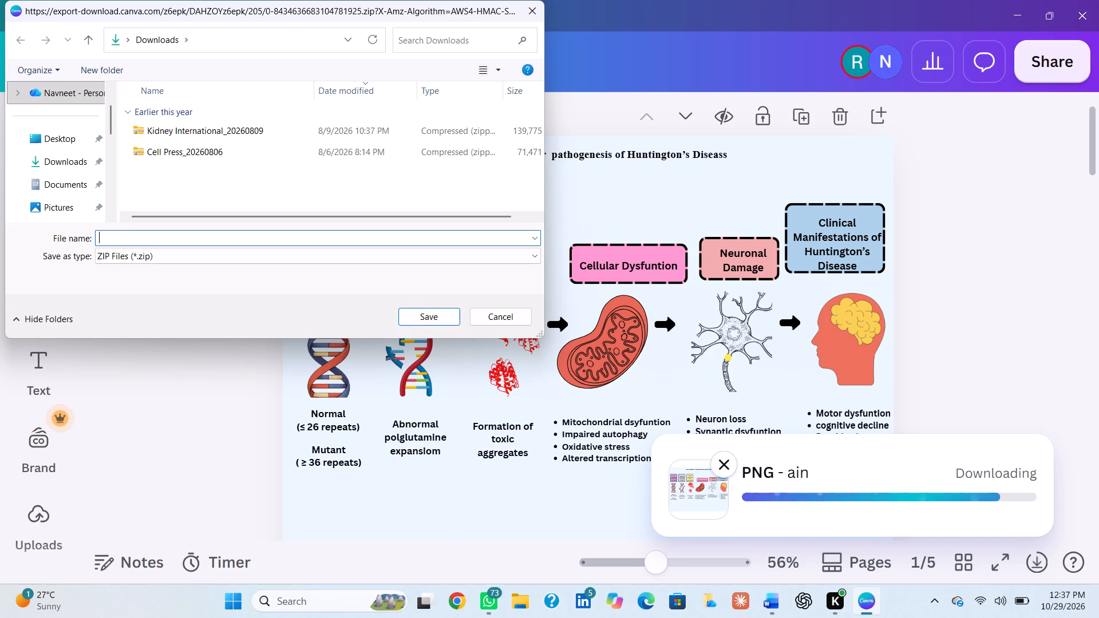
pyautogui.press('f')
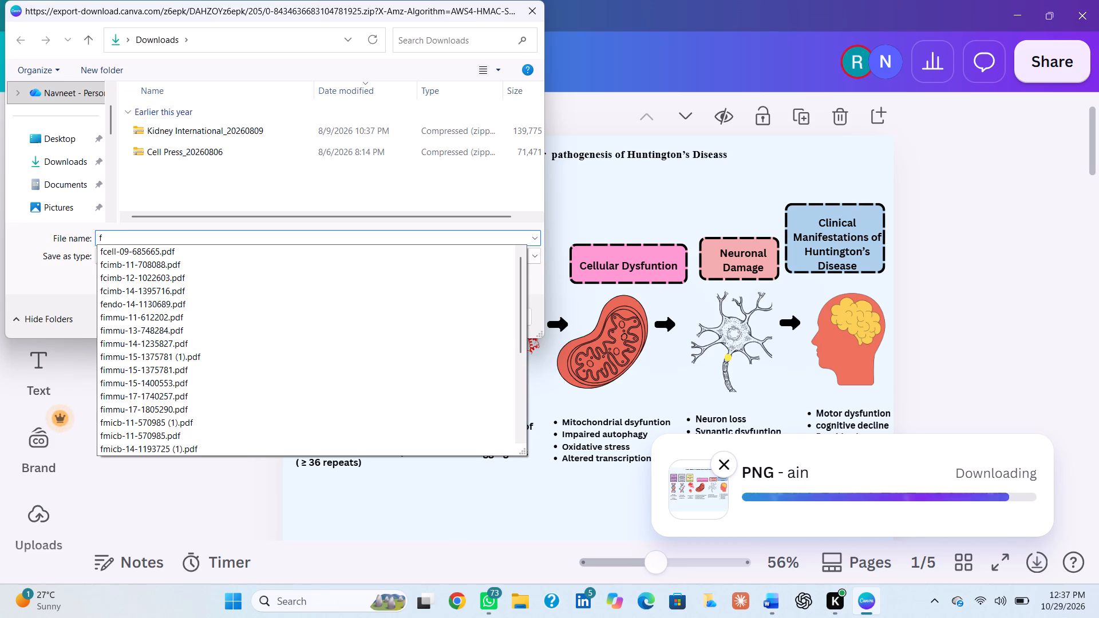
pyautogui.write('igure')
pyautogui.press('space')
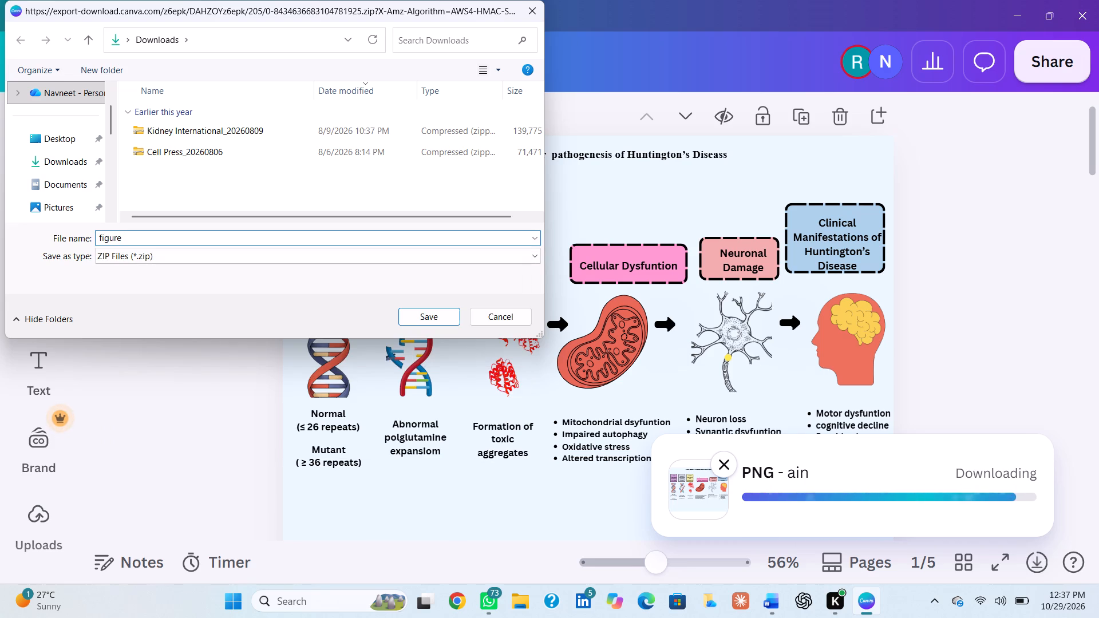
pyautogui.write('1 hd')
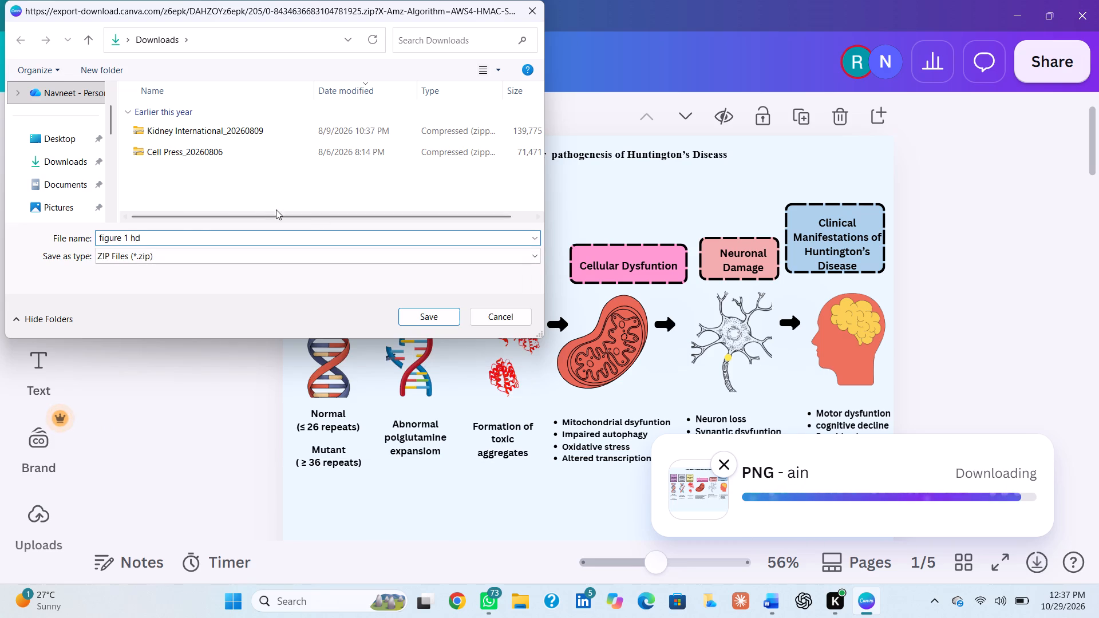
pyautogui.click(142, 256)
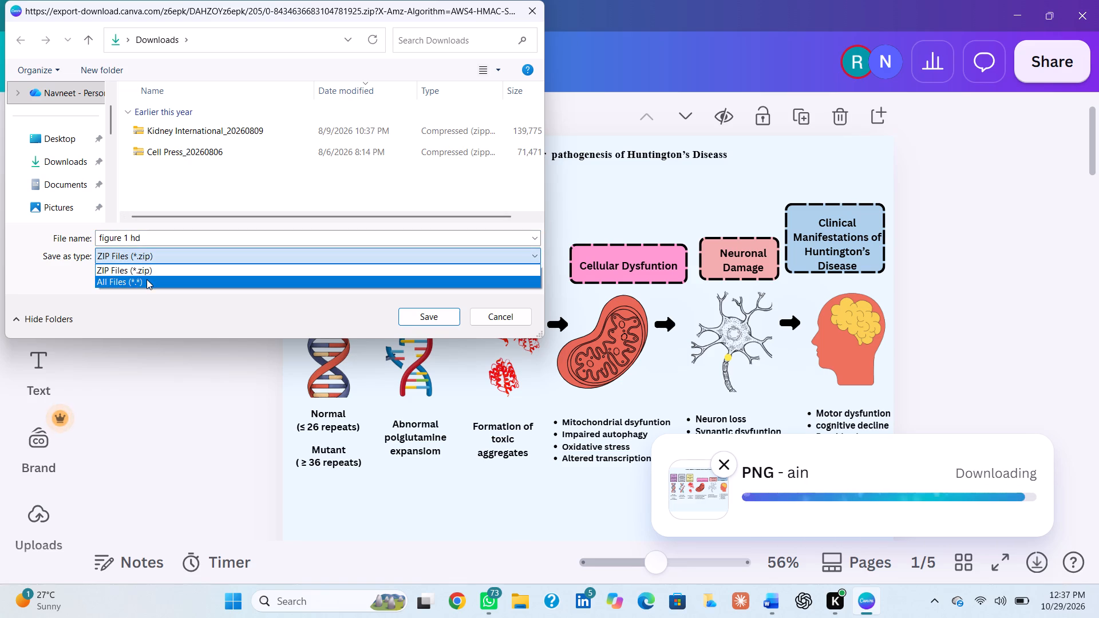
pyautogui.click(147, 279)
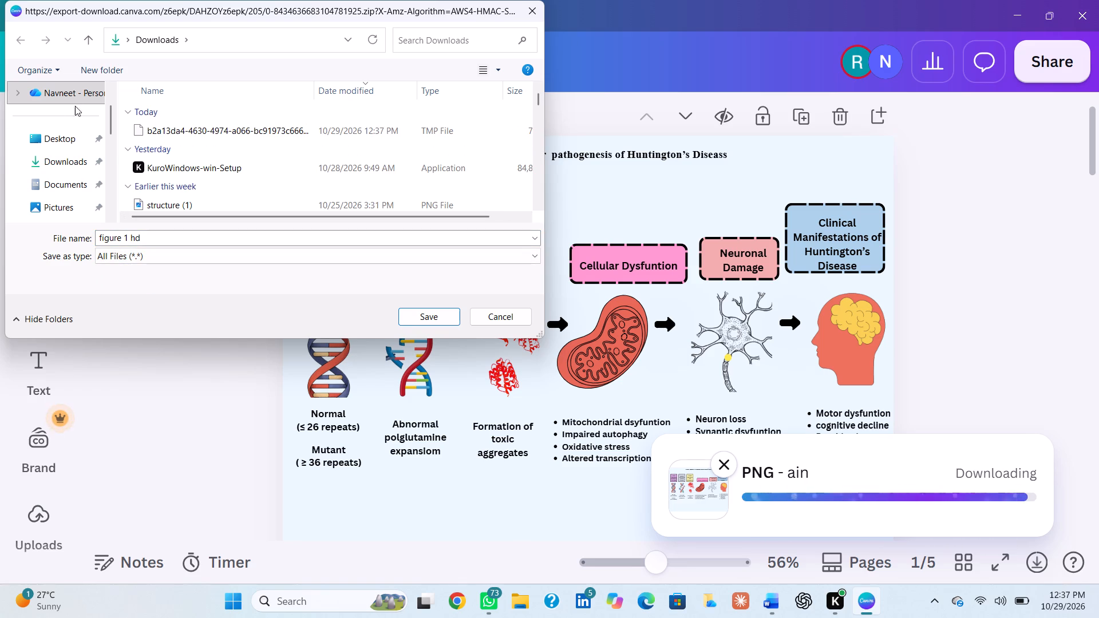
pyautogui.click(69, 186)
pyautogui.click(68, 204)
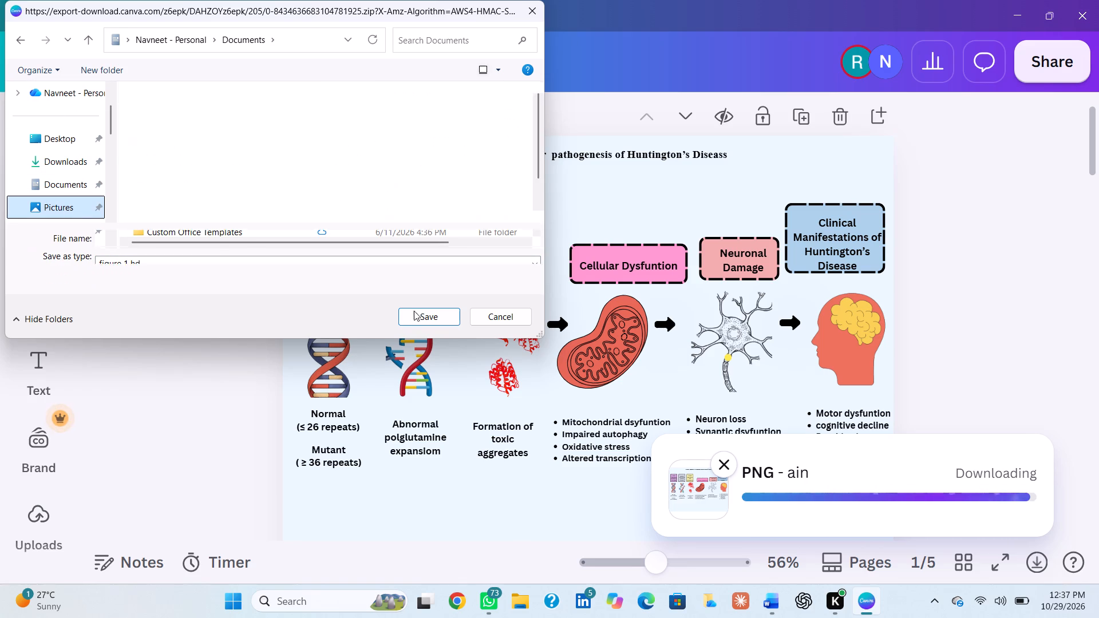
pyautogui.click(436, 316)
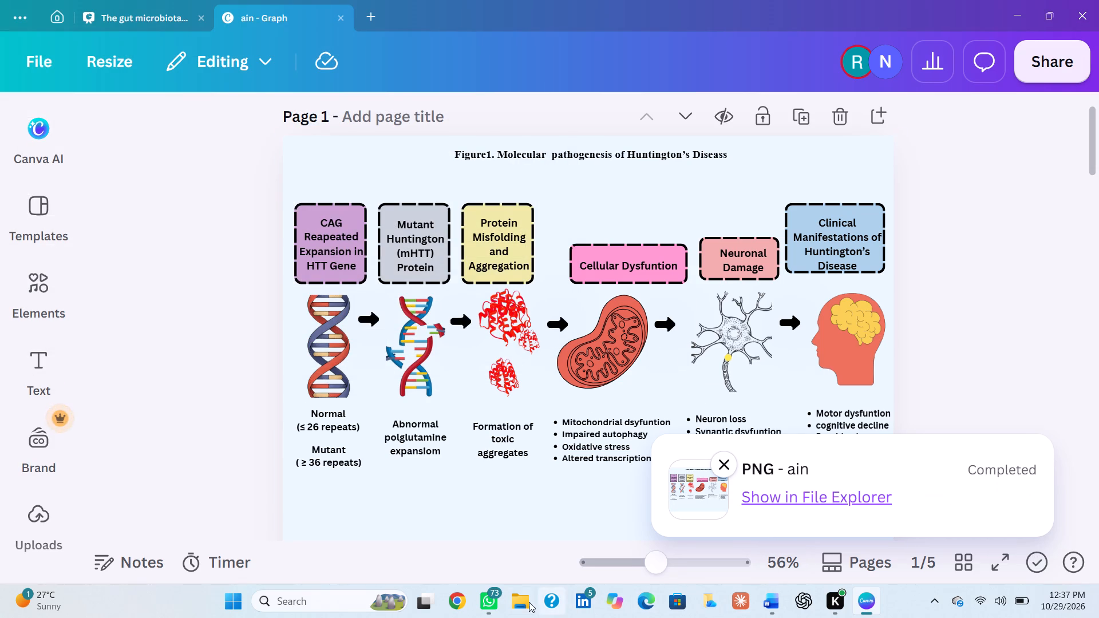
# Open the "figure 1 hd" archive from Pictures in File Explorer and view images 1 and 2.
pyautogui.click(515, 609)
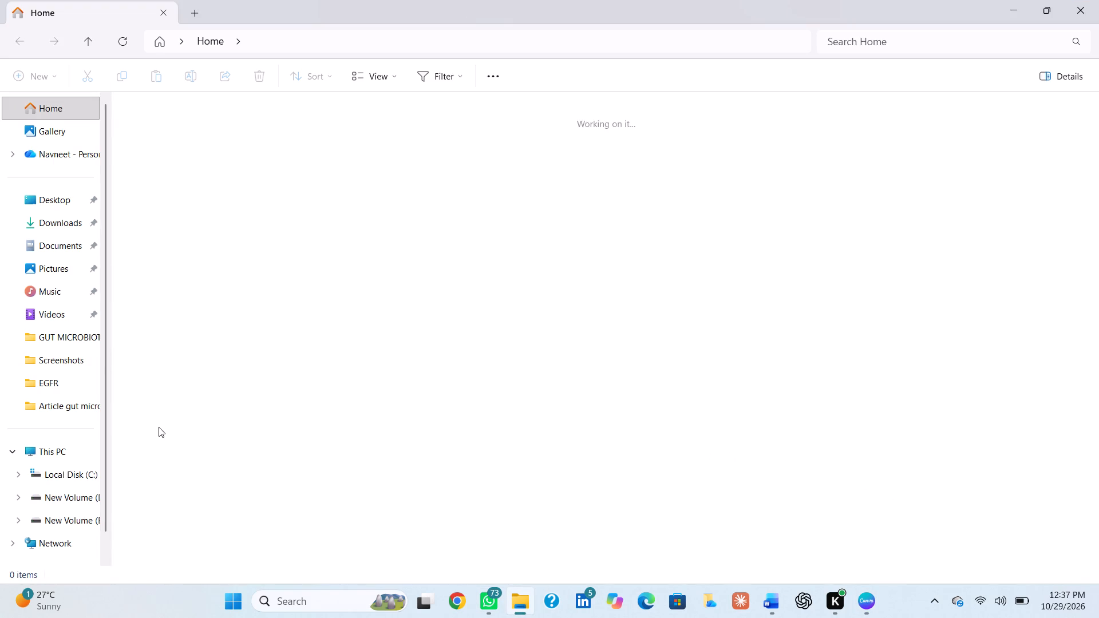
pyautogui.click(50, 272)
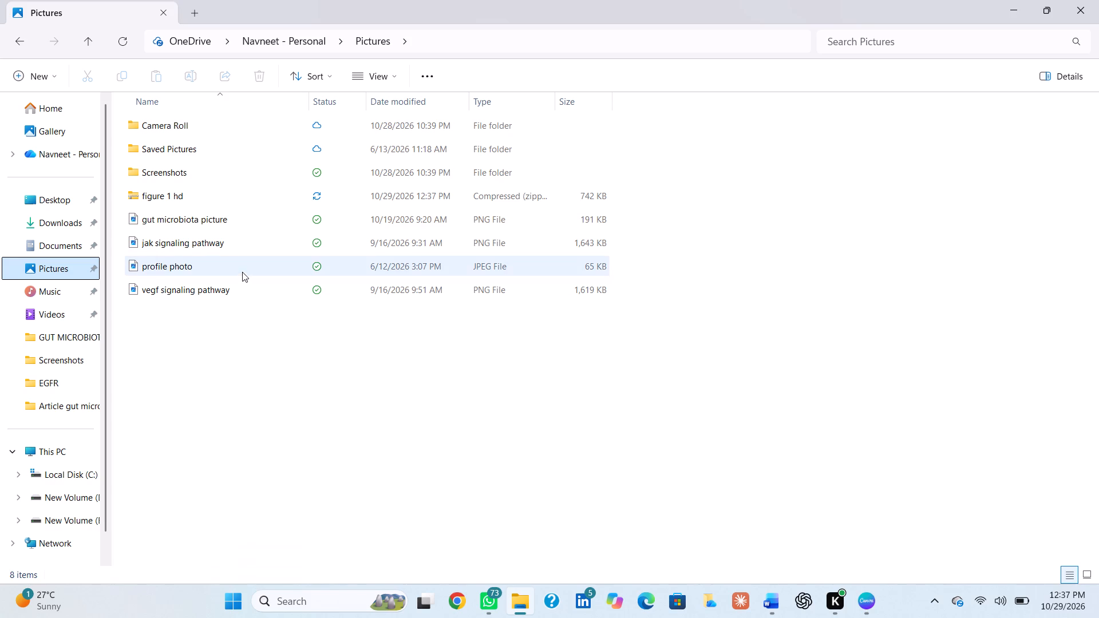
pyautogui.doubleClick(248, 200)
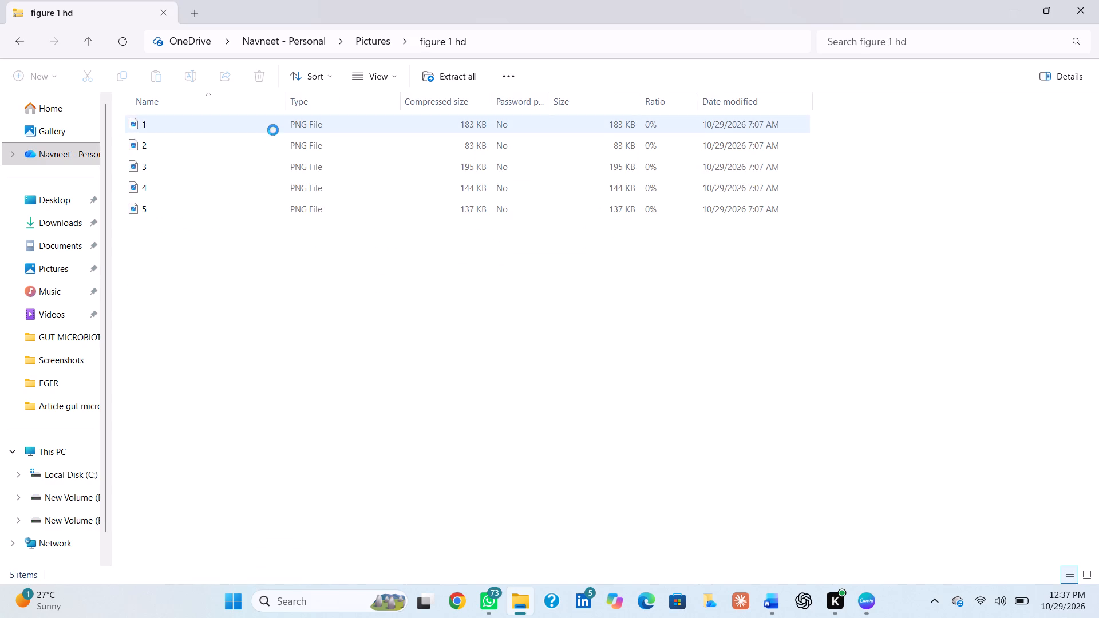
pyautogui.click(272, 126)
pyautogui.click(272, 126)
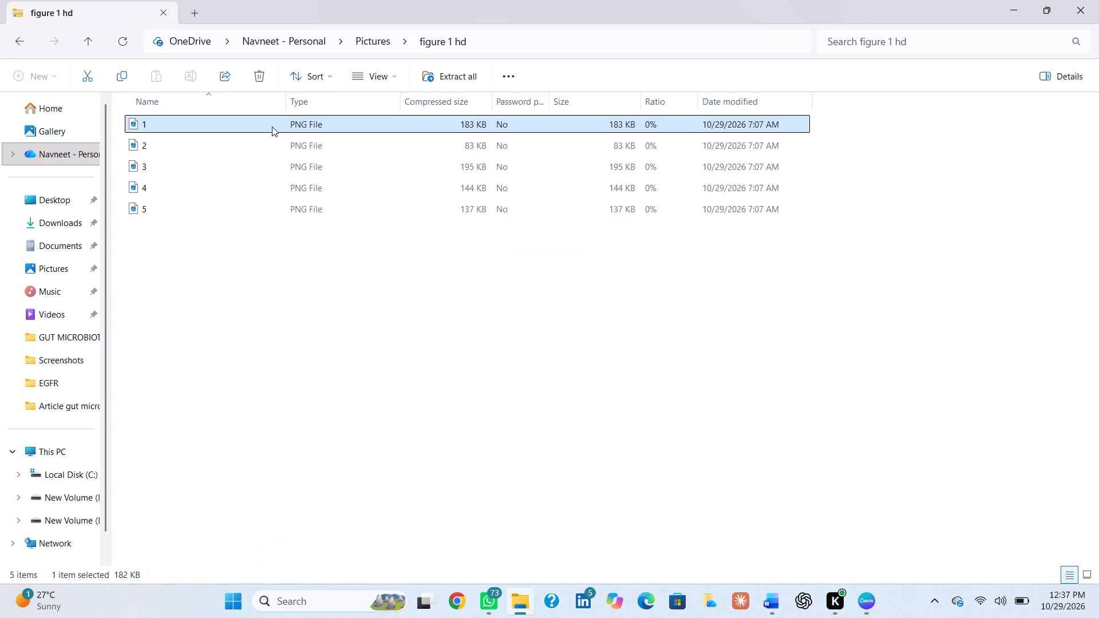
pyautogui.doubleClick(272, 126)
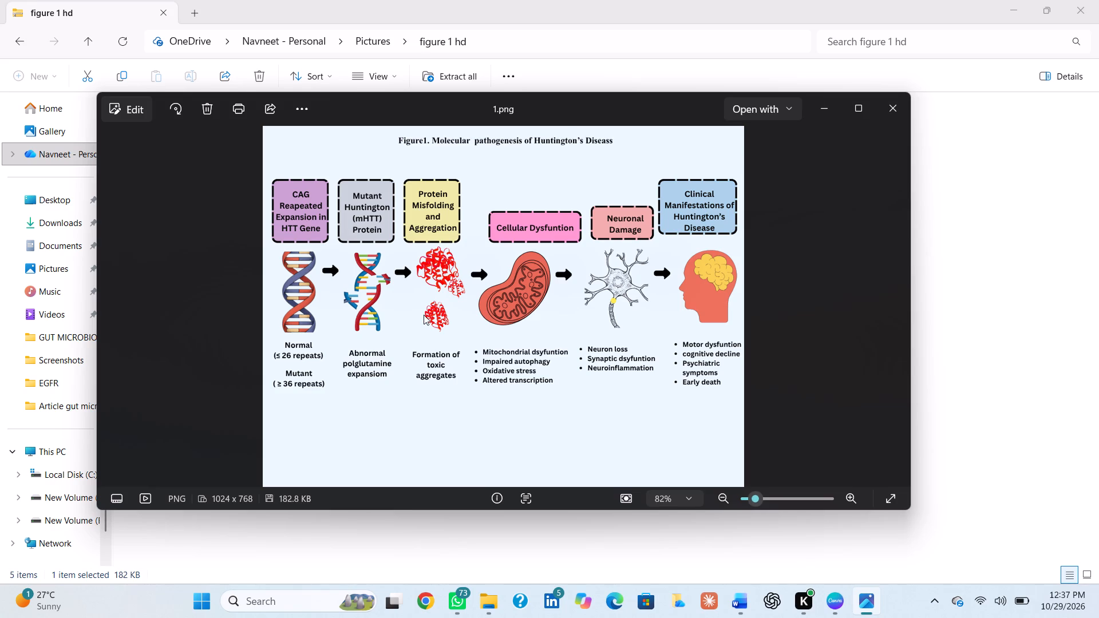
pyautogui.press('Right')
pyautogui.press('Right')
pyautogui.press('Right')
pyautogui.press('Left')
pyautogui.press('Left')
pyautogui.click(896, 101)
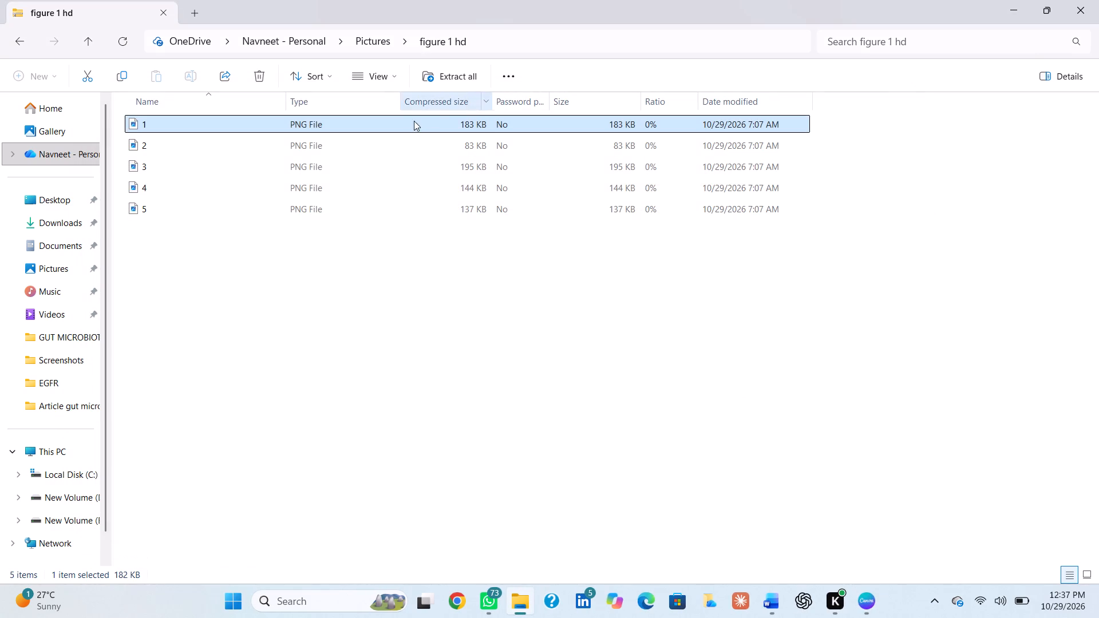
pyautogui.doubleClick(410, 141)
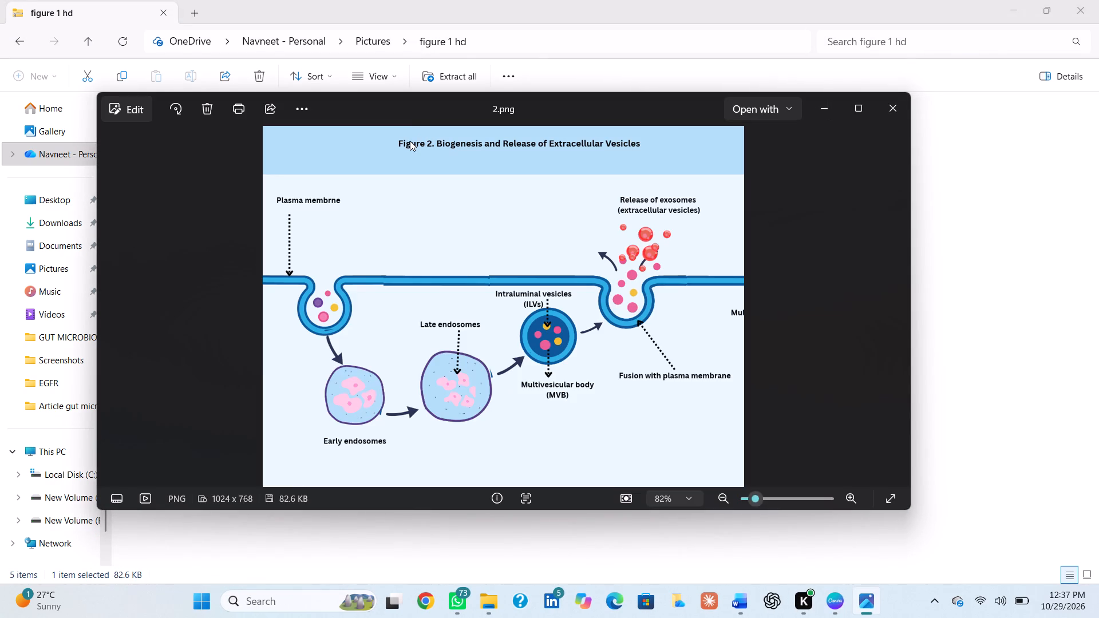
pyautogui.click(902, 112)
# Switch to the Huntington's disease review article in Word and go to its first page.
pyautogui.click(1014, 9)
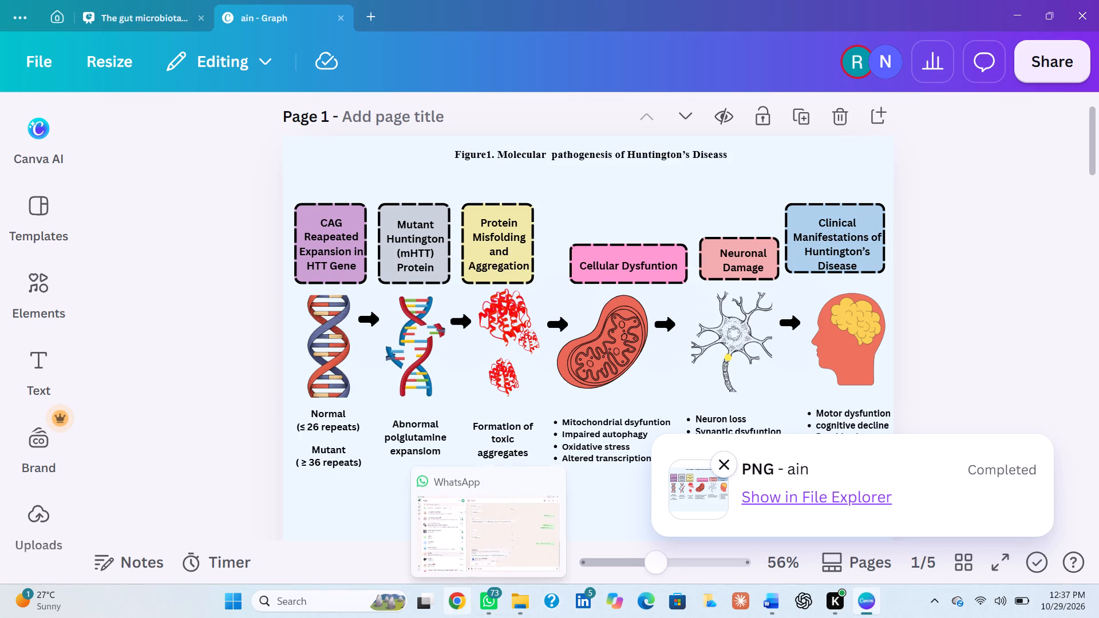
pyautogui.click(768, 611)
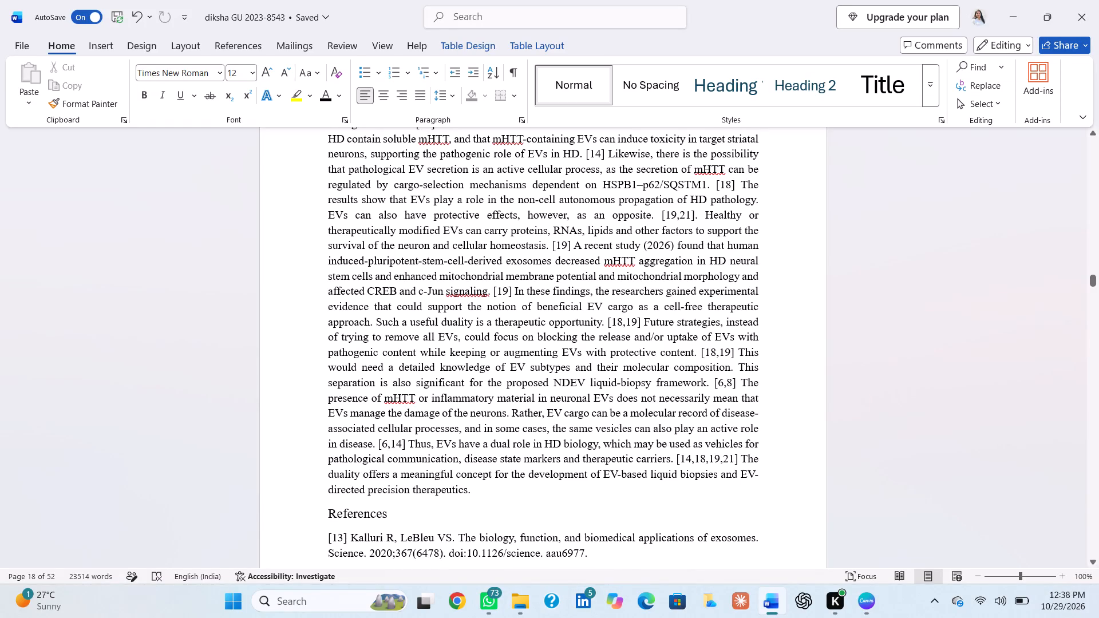
pyautogui.scroll(20, 646, 356)
pyautogui.scroll(19, 646, 356)
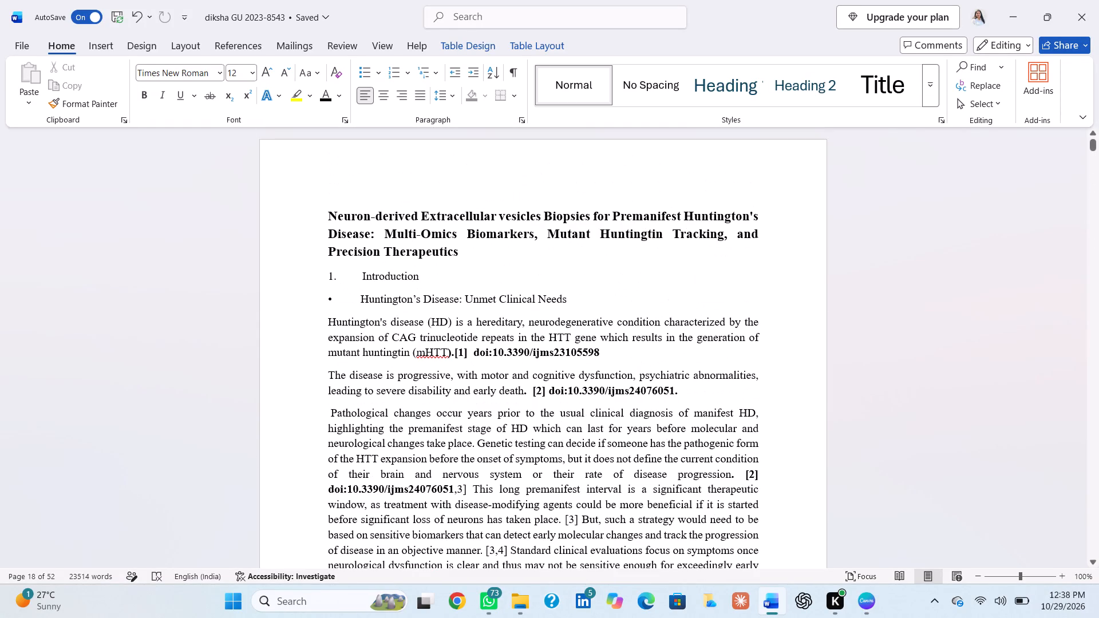
# Search the article for "2", go through successive matches in the small RNA and miRNA table, and close the search.
pyautogui.hotkey('ctrl', 'f')
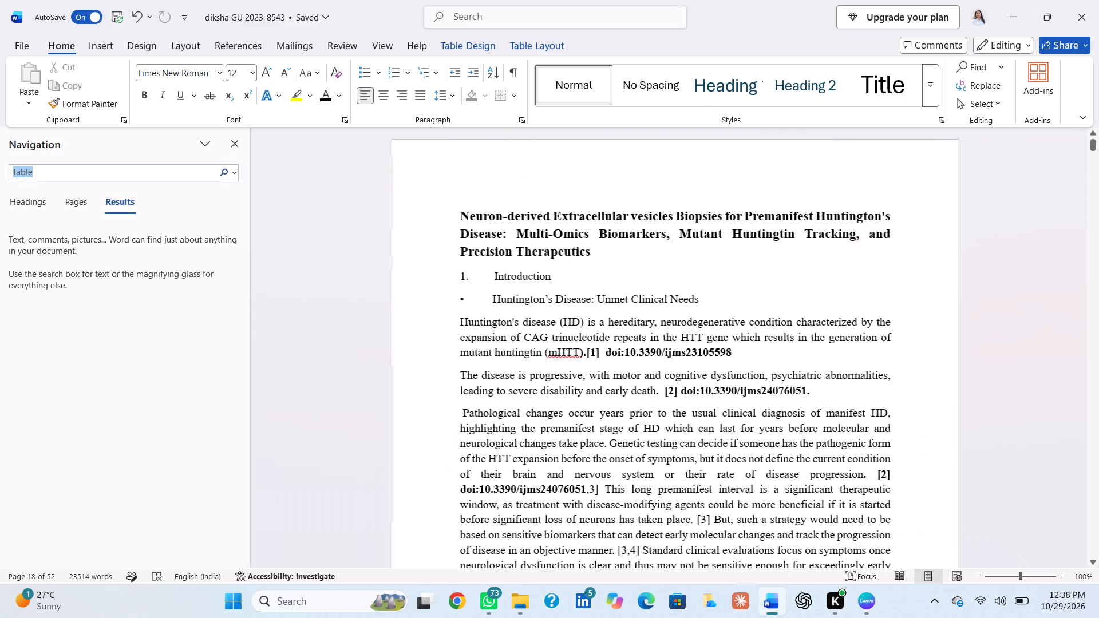
pyautogui.press('BackSpace')
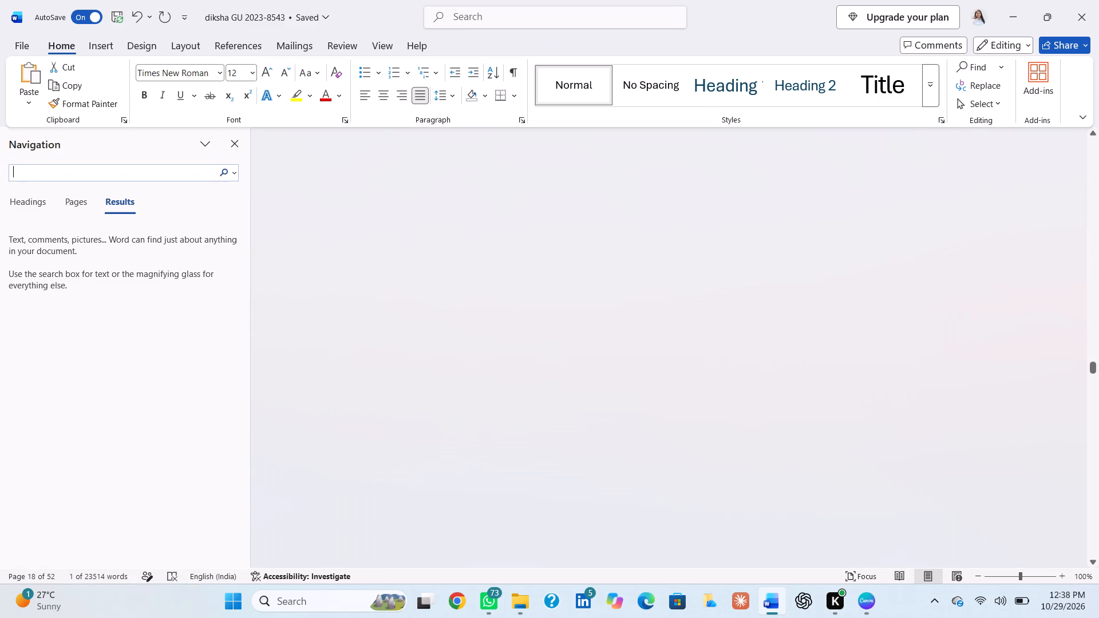
pyautogui.press('2')
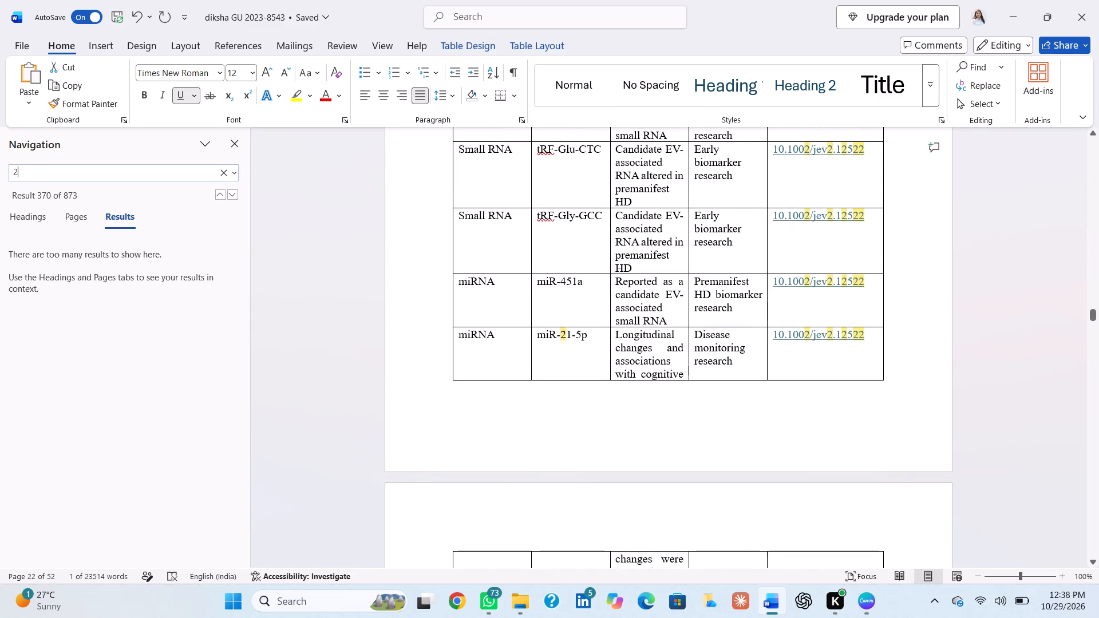
pyautogui.press('Return')
pyautogui.press('Return')
pyautogui.press('Return')
pyautogui.press('Return')
pyautogui.press('Return')
pyautogui.press('Return')
pyautogui.press('Return')
pyautogui.press('Return')
pyautogui.press('Return')
pyautogui.press('Return')
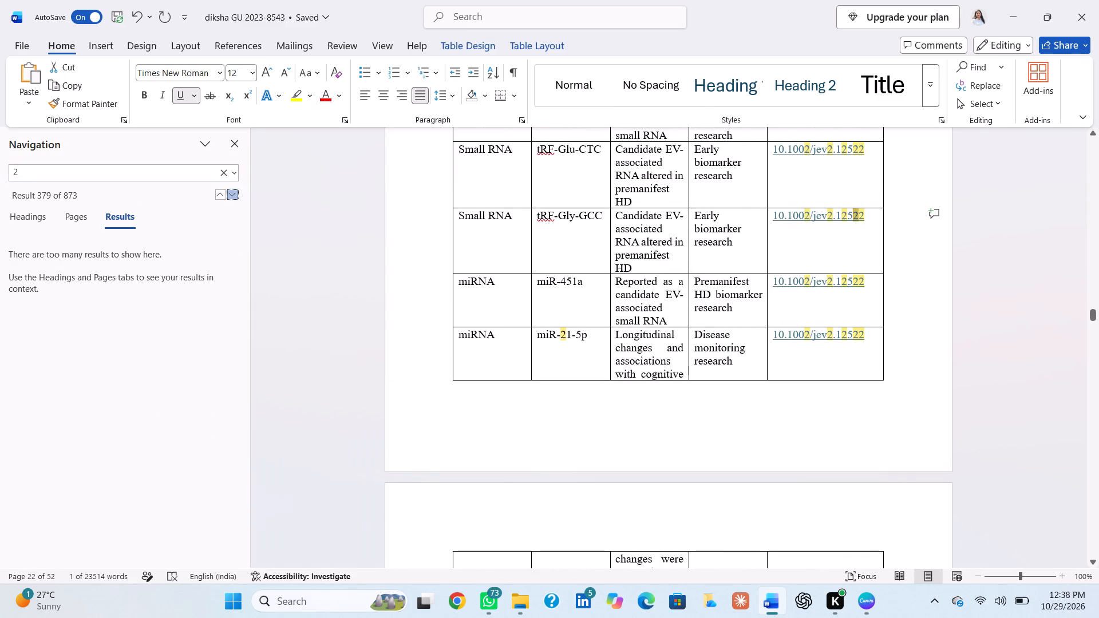
pyautogui.press('Return')
pyautogui.press('Return')
pyautogui.press('Return')
pyautogui.press('Return')
pyautogui.press('Return')
pyautogui.press('Return')
pyautogui.press('Return')
pyautogui.press('Return')
pyautogui.press('Return')
pyautogui.press('Return')
pyautogui.press('Return')
pyautogui.press('Return')
pyautogui.press('Return')
pyautogui.press('Return')
pyautogui.press('Return')
pyautogui.press('Return')
pyautogui.press('Return')
pyautogui.press('Return')
pyautogui.press('Return')
pyautogui.press('Return')
pyautogui.press('Return')
pyautogui.press('Return')
pyautogui.press('Return')
pyautogui.press('Return')
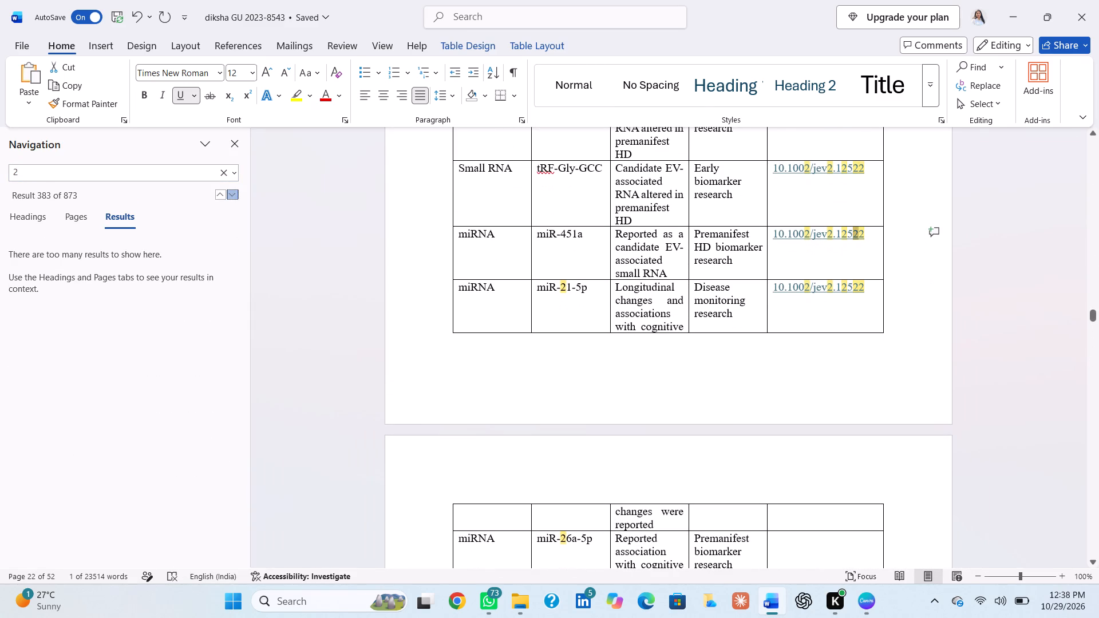
pyautogui.click(237, 154)
pyautogui.click(237, 153)
# Look through the pages around section 5.3 Small RNA and miRNA Signatures and Table 2.
pyautogui.scroll(-11, 397, 404)
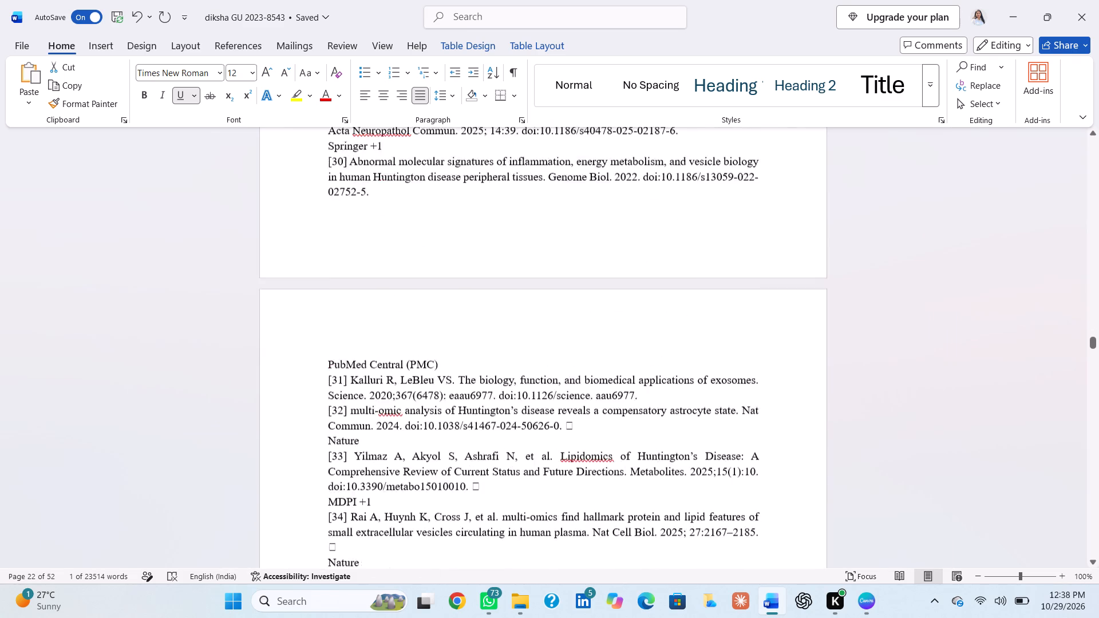
pyautogui.scroll(13, 397, 404)
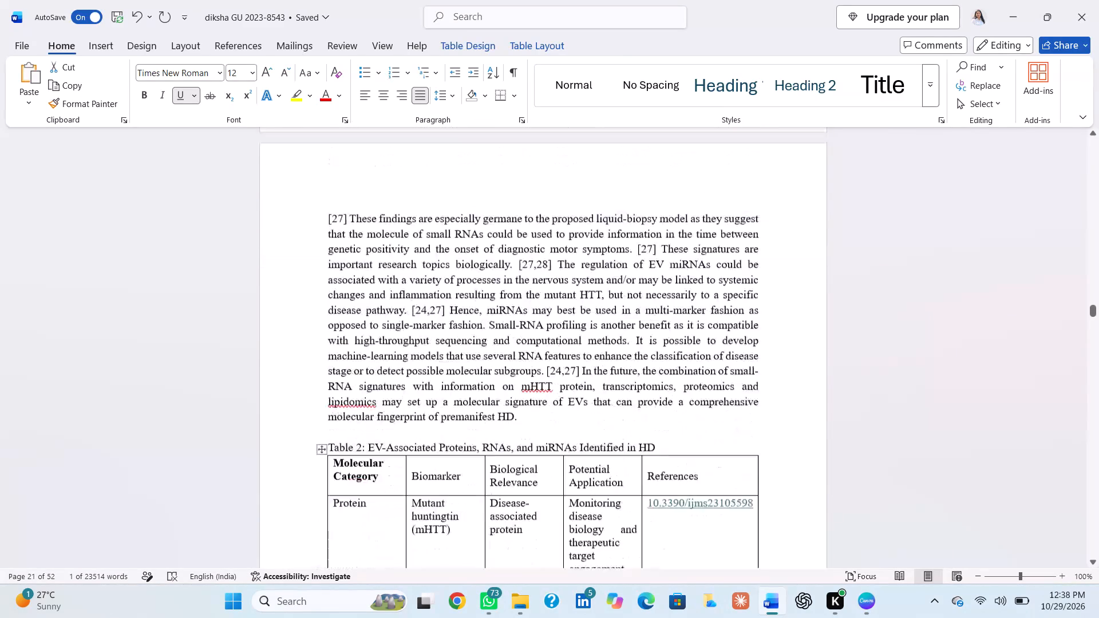
pyautogui.scroll(4, 397, 404)
pyautogui.scroll(-1, 397, 404)
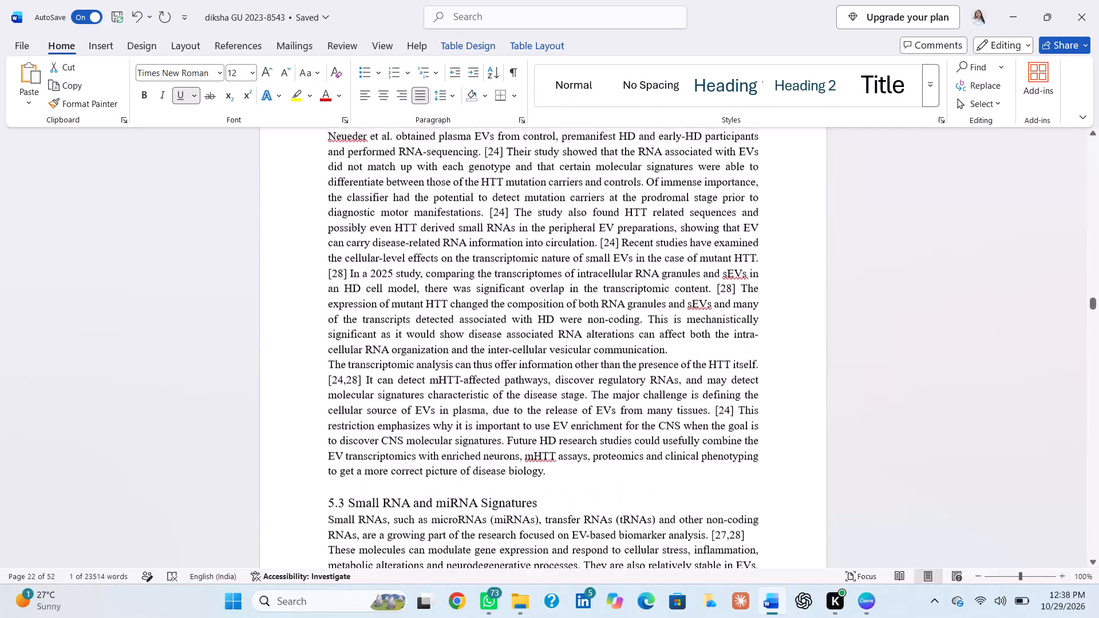
pyautogui.scroll(-2, 397, 404)
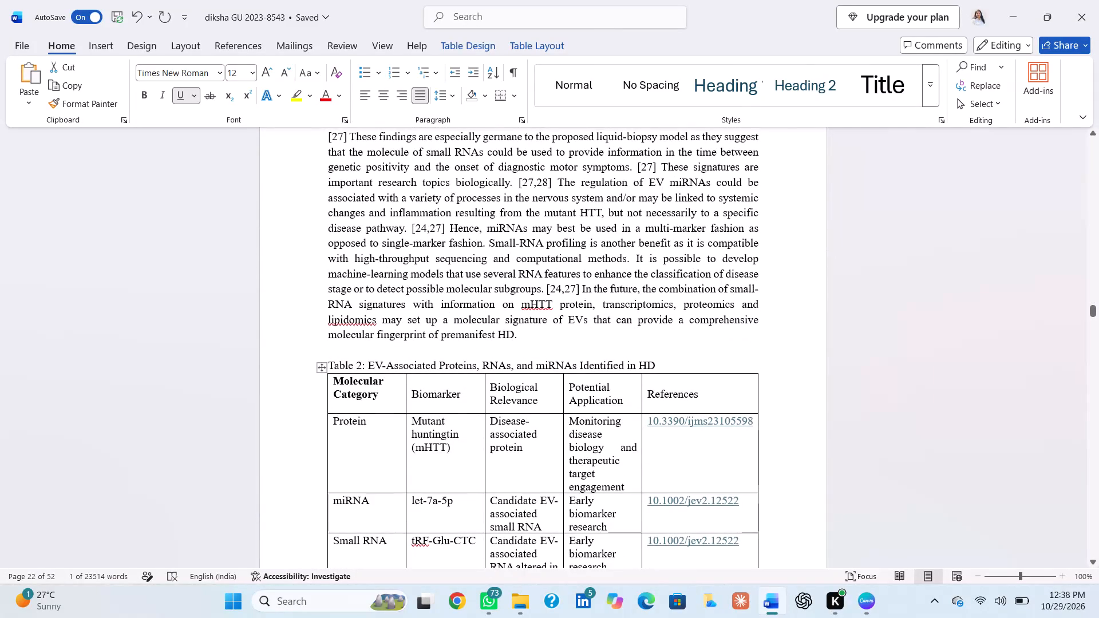
pyautogui.scroll(-1, 397, 404)
# Add an empty paragraph at the end of section 2's introduction, just before heading 2.1 HTT Gene and CAG Expansion.
pyautogui.scroll(18, 397, 404)
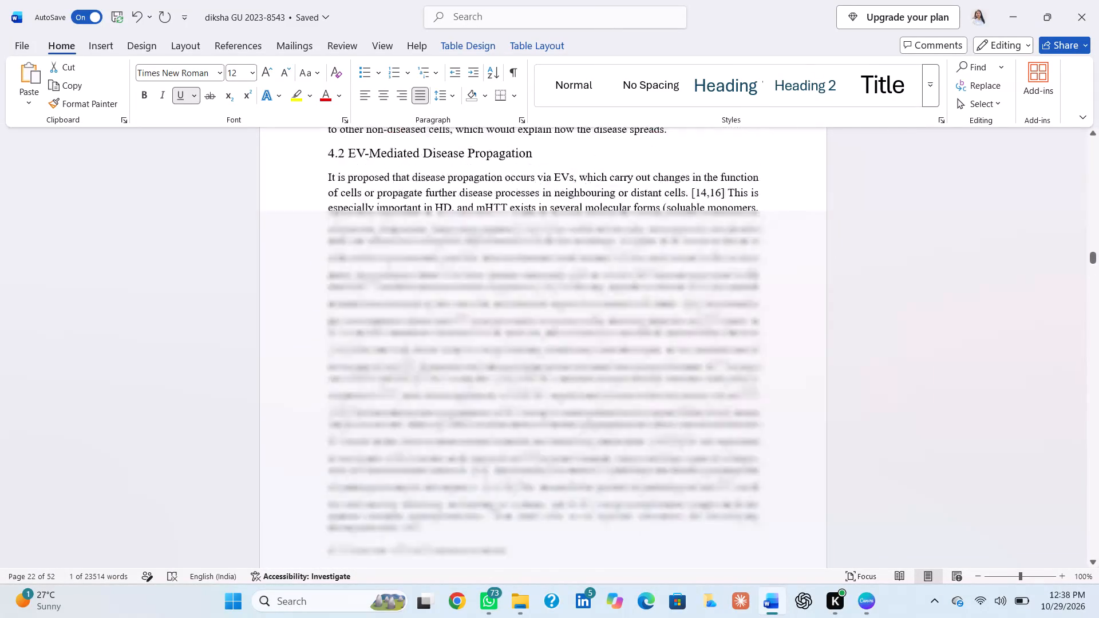
pyautogui.scroll(7, 397, 404)
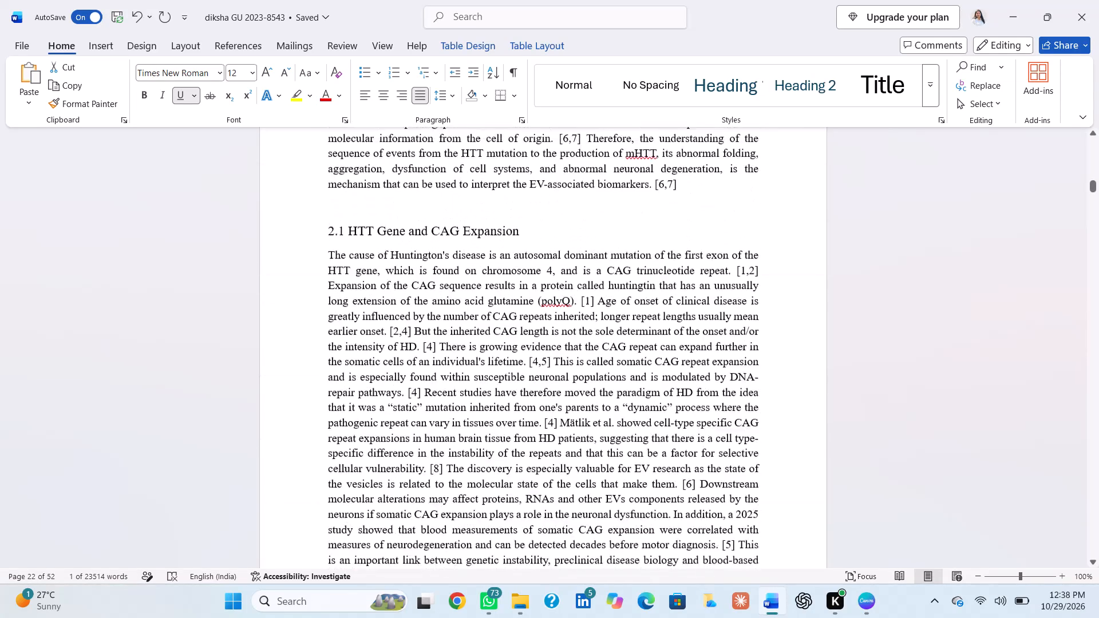
pyautogui.scroll(2, 397, 404)
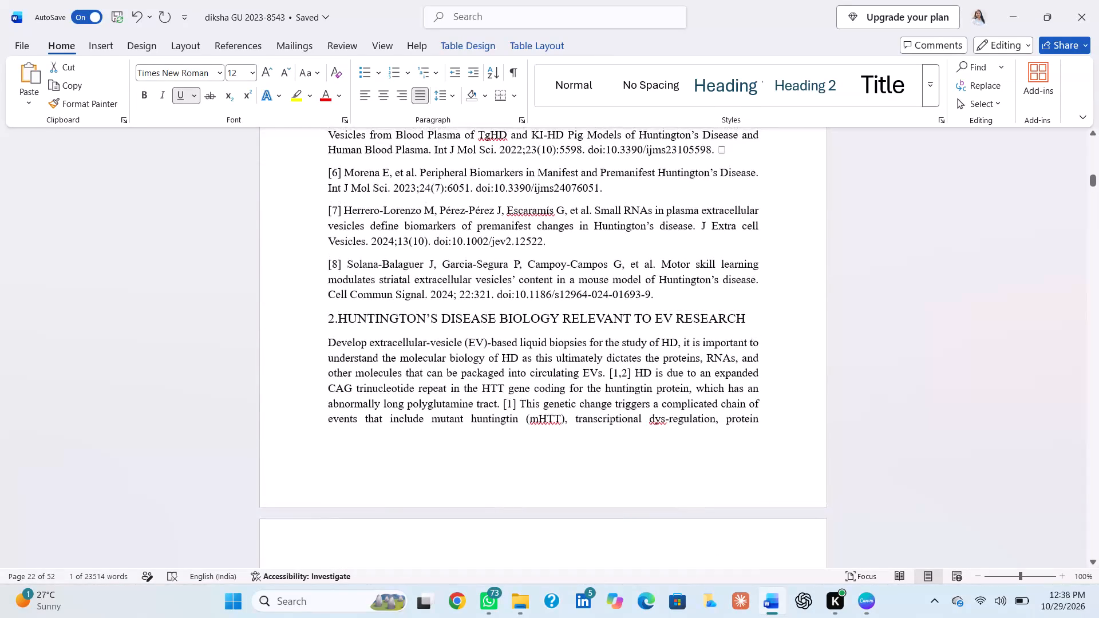
pyautogui.scroll(-2, 441, 438)
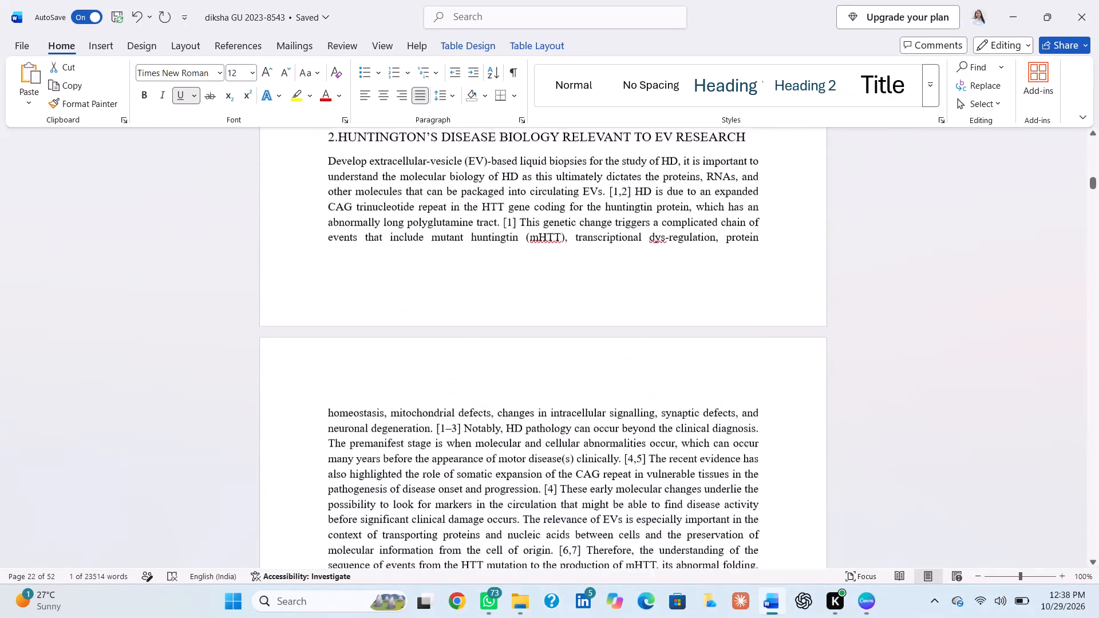
pyautogui.scroll(-2, 441, 438)
pyautogui.click(698, 347)
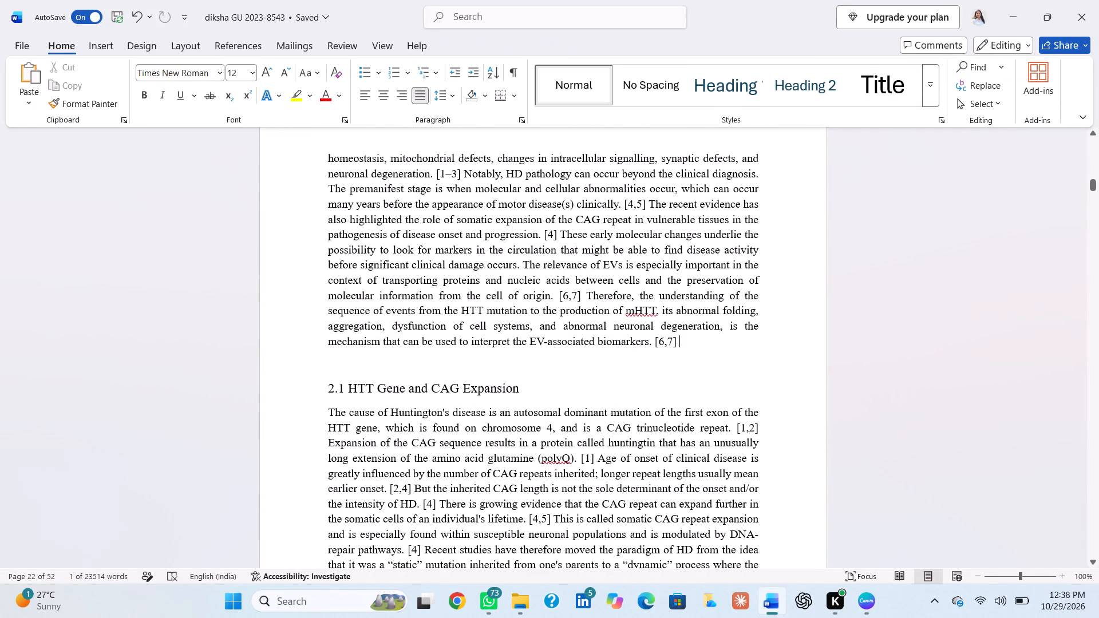
pyautogui.press('Return')
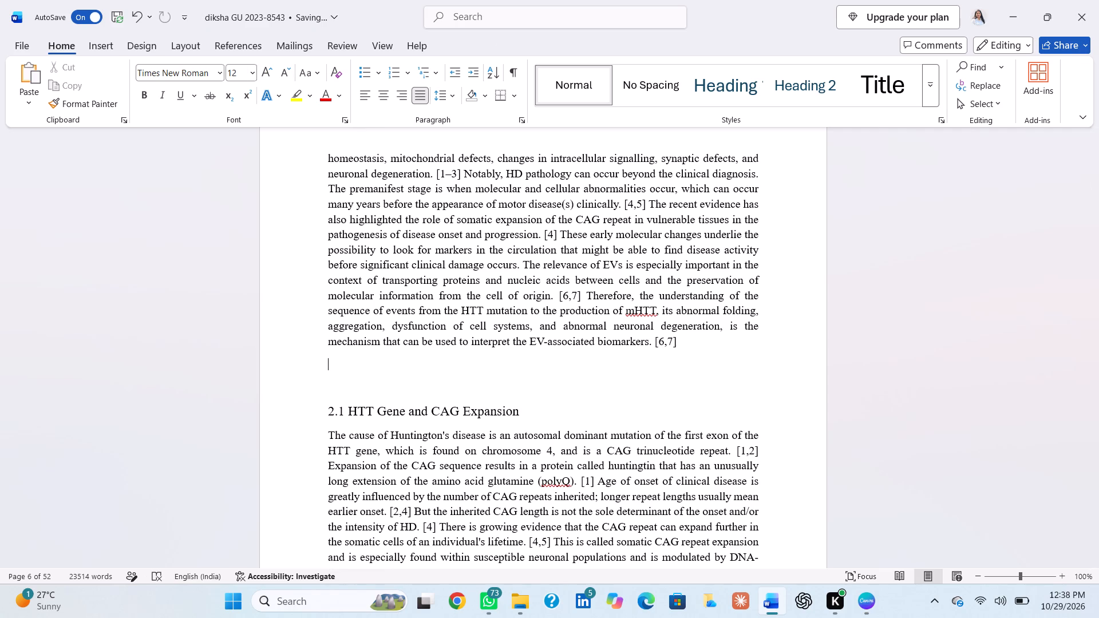
# Start inserting a picture from this device and look for the saved figures in Pictures, Downloads and Home.
pyautogui.click(93, 49)
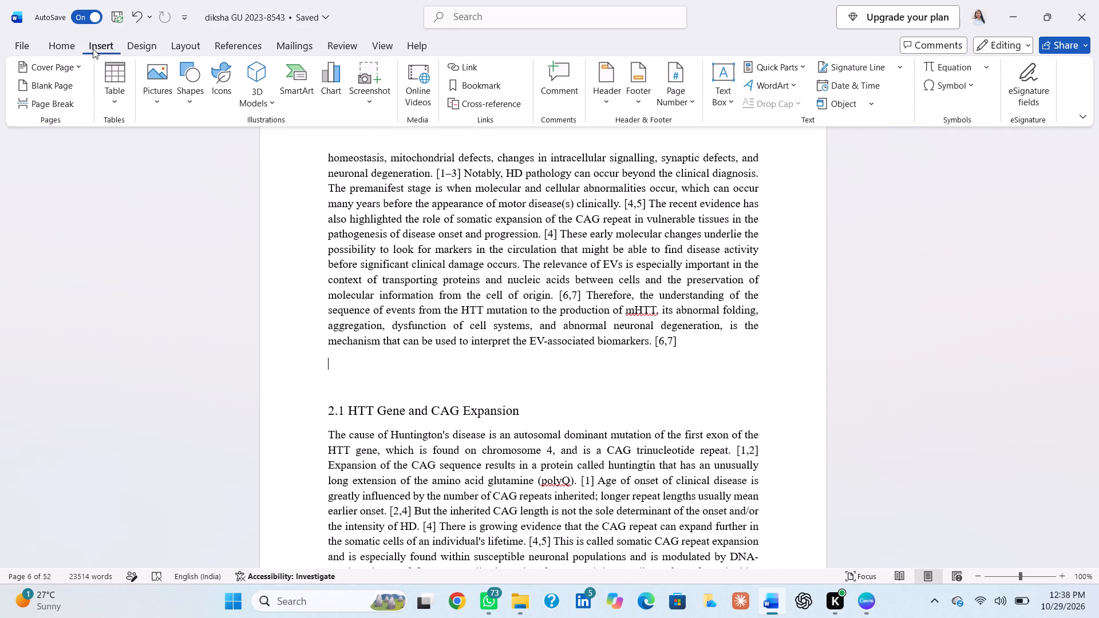
pyautogui.click(157, 96)
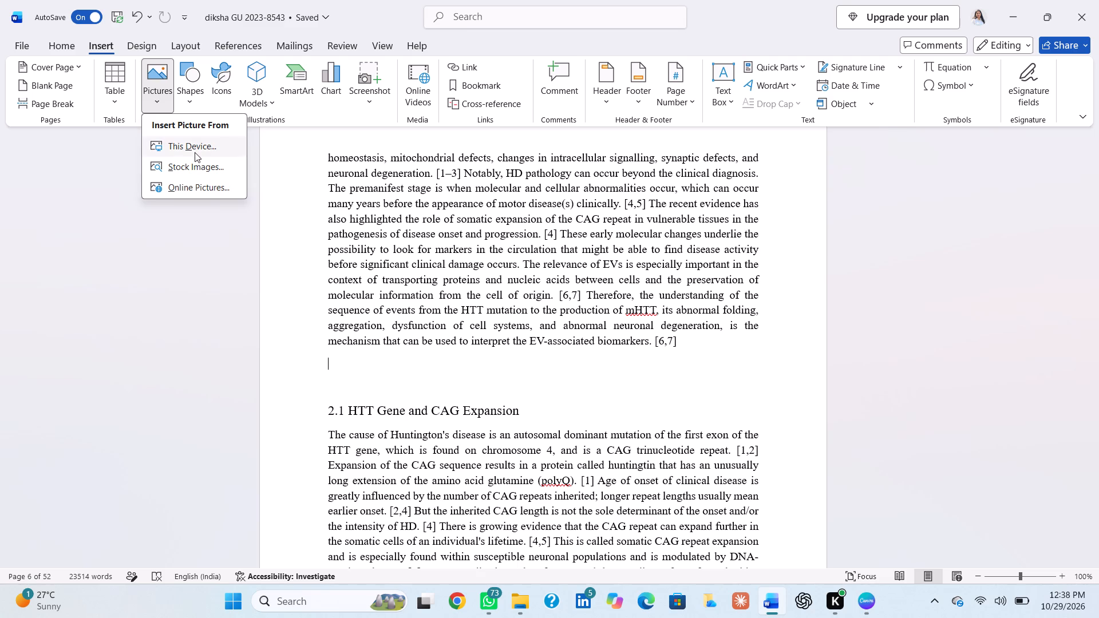
pyautogui.click(195, 149)
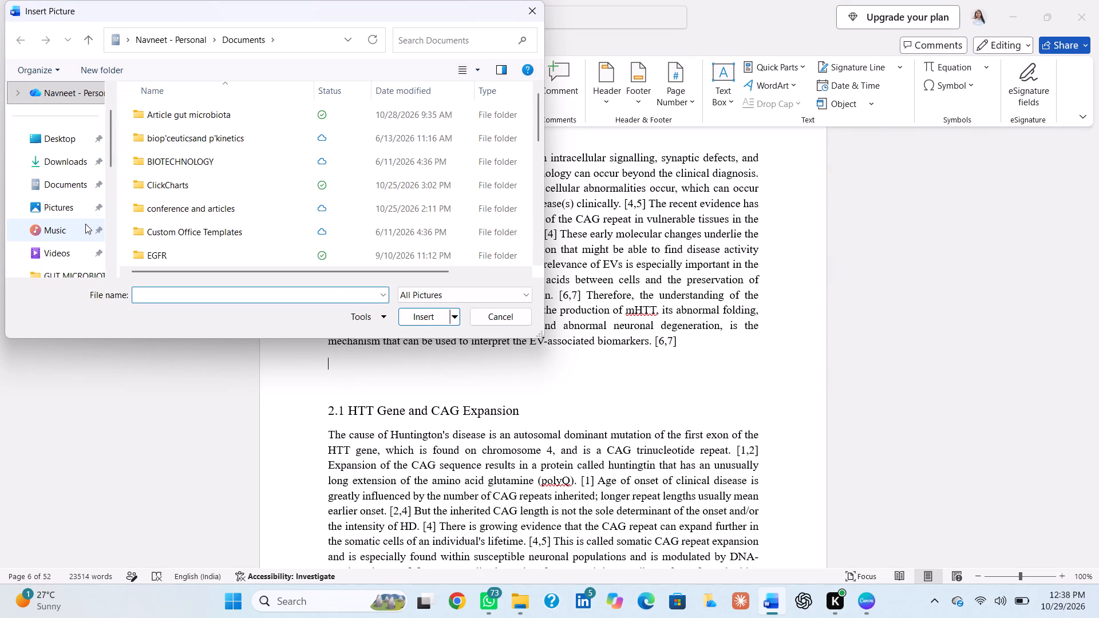
pyautogui.click(78, 208)
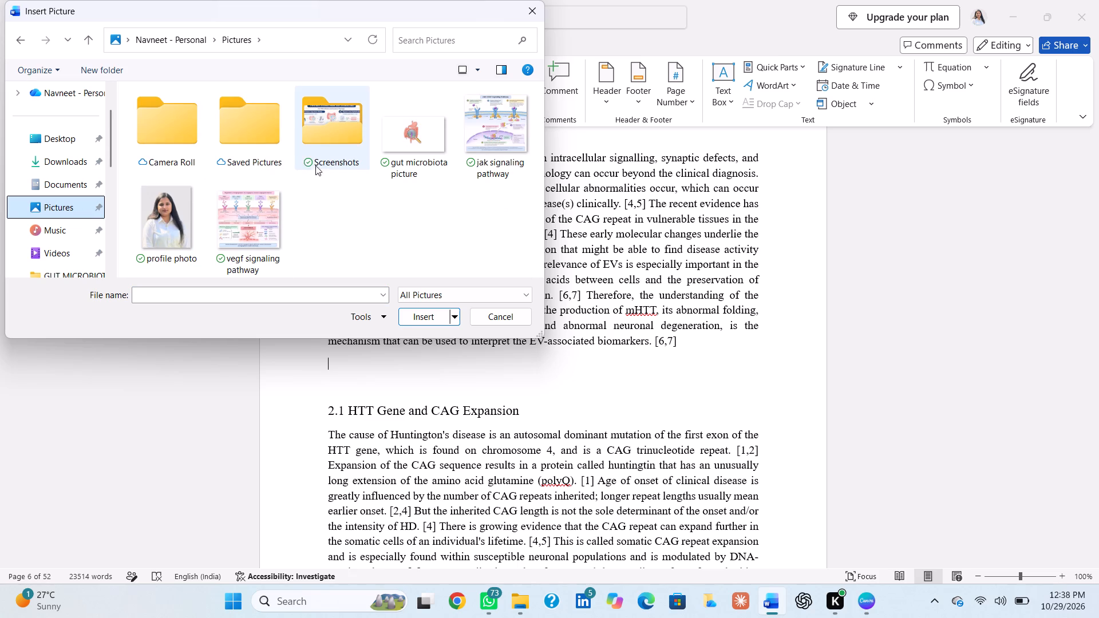
pyautogui.scroll(-1, 404, 187)
pyautogui.scroll(-2, 362, 235)
pyautogui.scroll(3, 362, 235)
pyautogui.scroll(3, 453, 156)
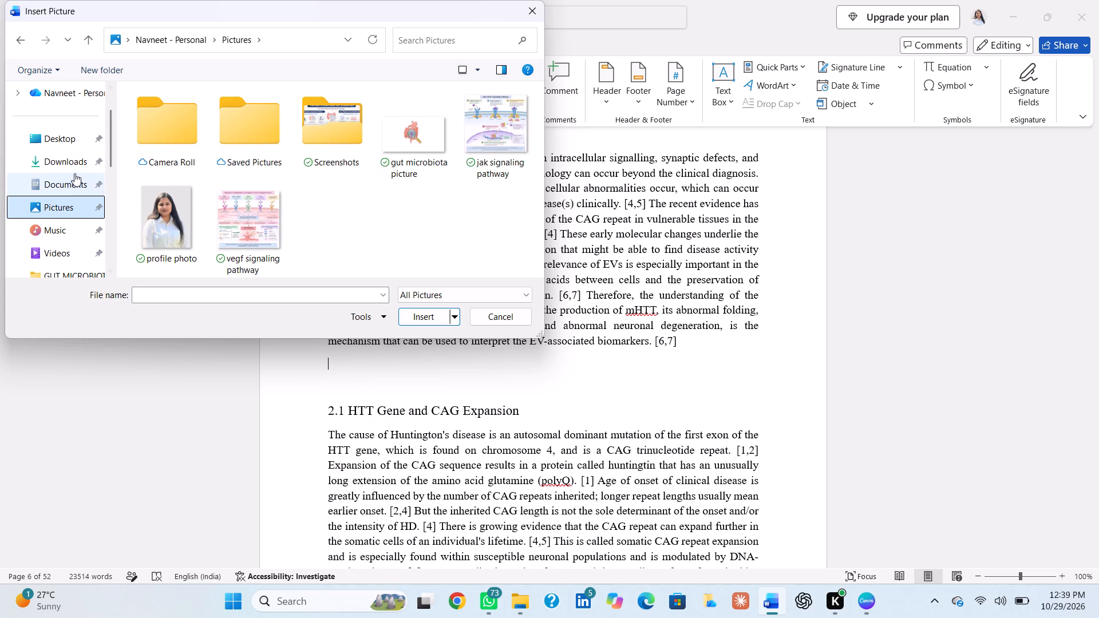
pyautogui.click(72, 161)
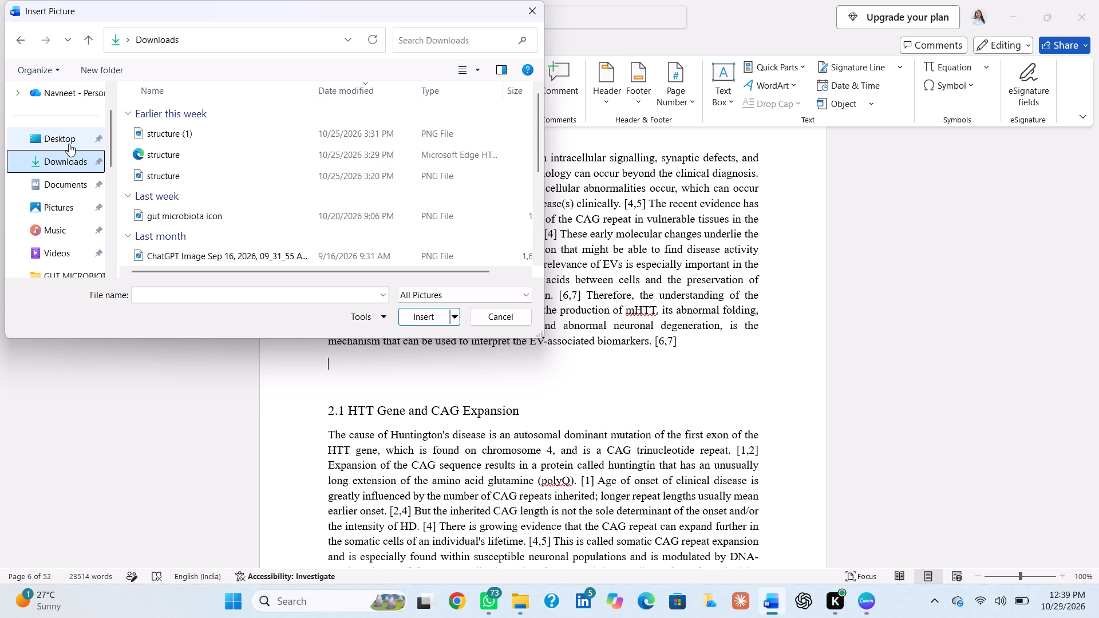
pyautogui.scroll(6, 66, 140)
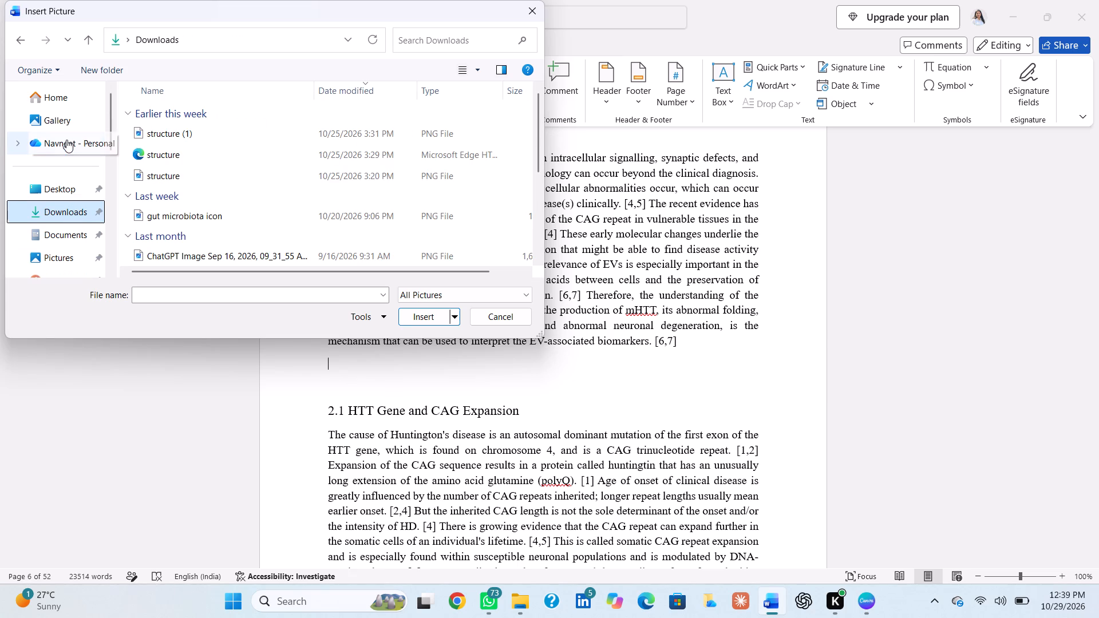
pyautogui.click(64, 97)
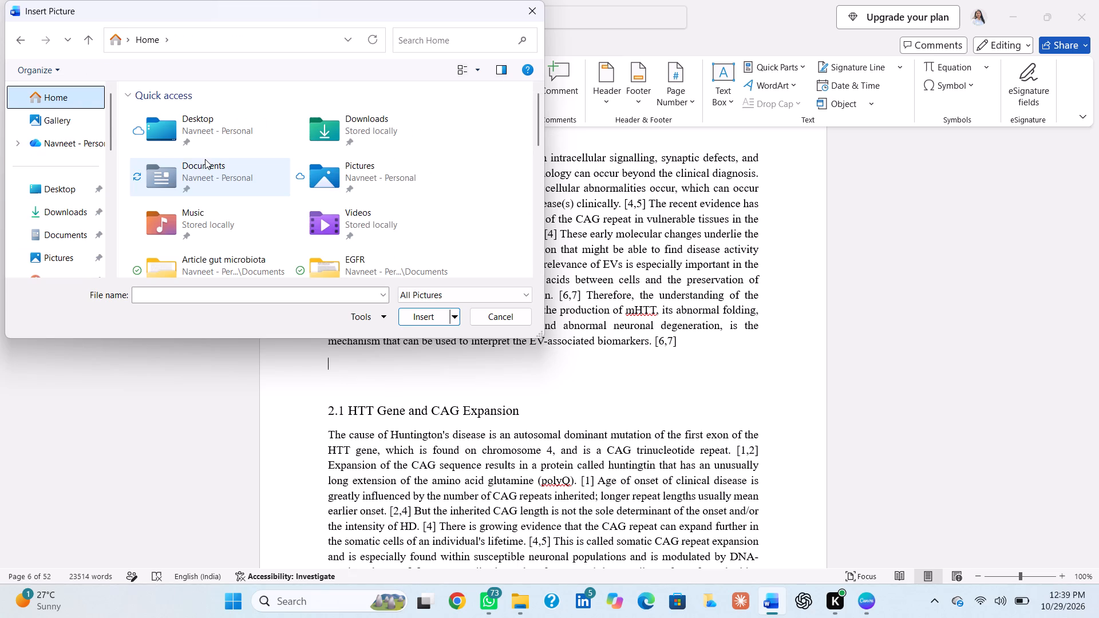
pyautogui.scroll(-2, 216, 183)
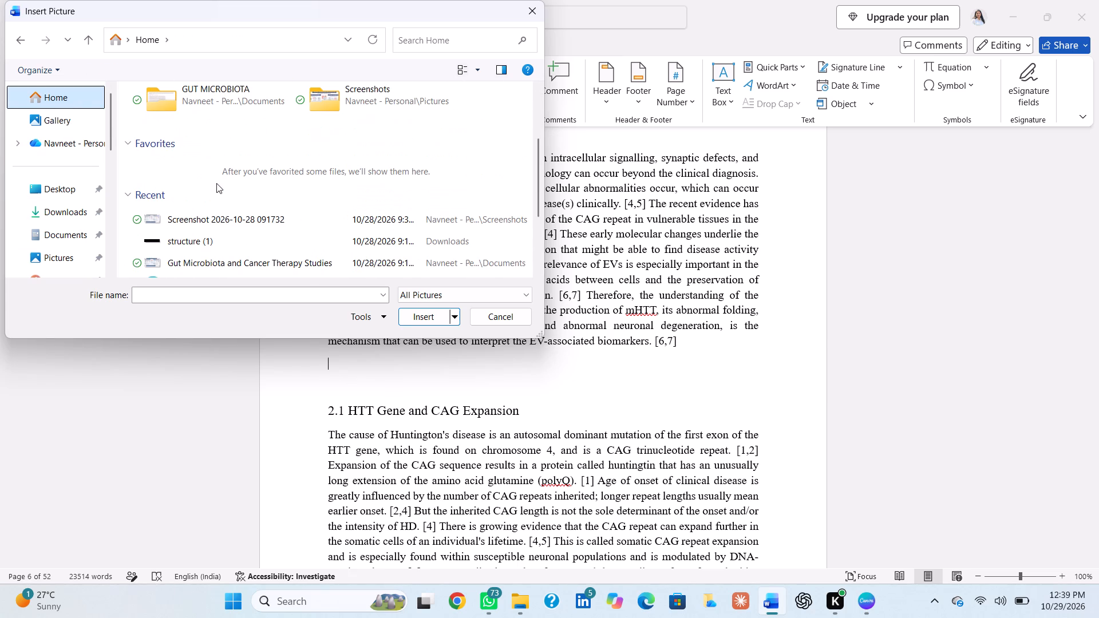
pyautogui.scroll(-1, 216, 183)
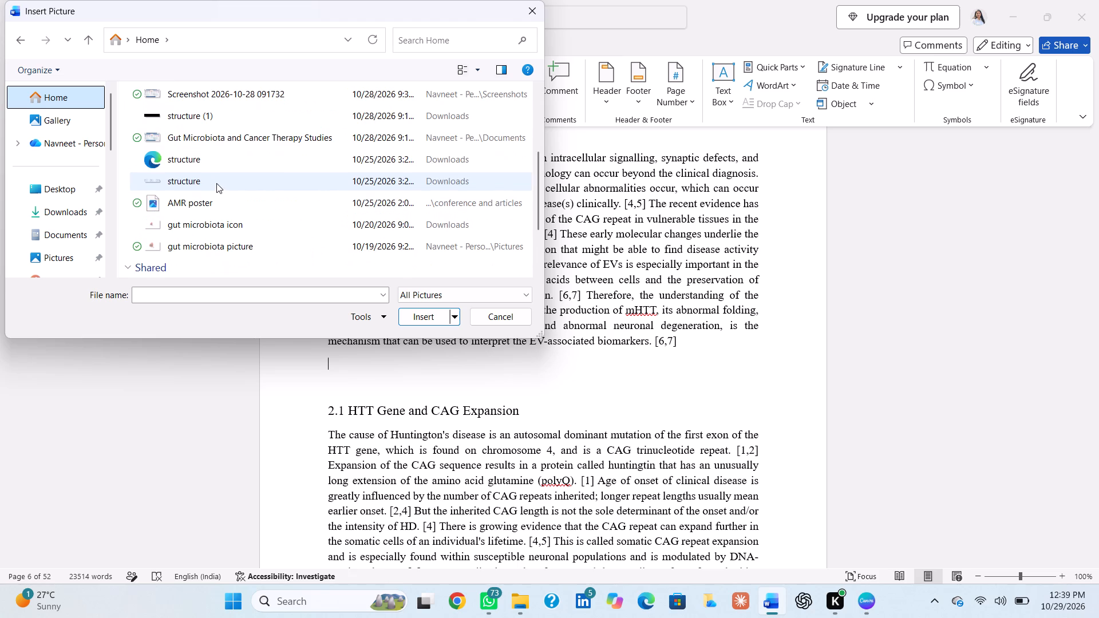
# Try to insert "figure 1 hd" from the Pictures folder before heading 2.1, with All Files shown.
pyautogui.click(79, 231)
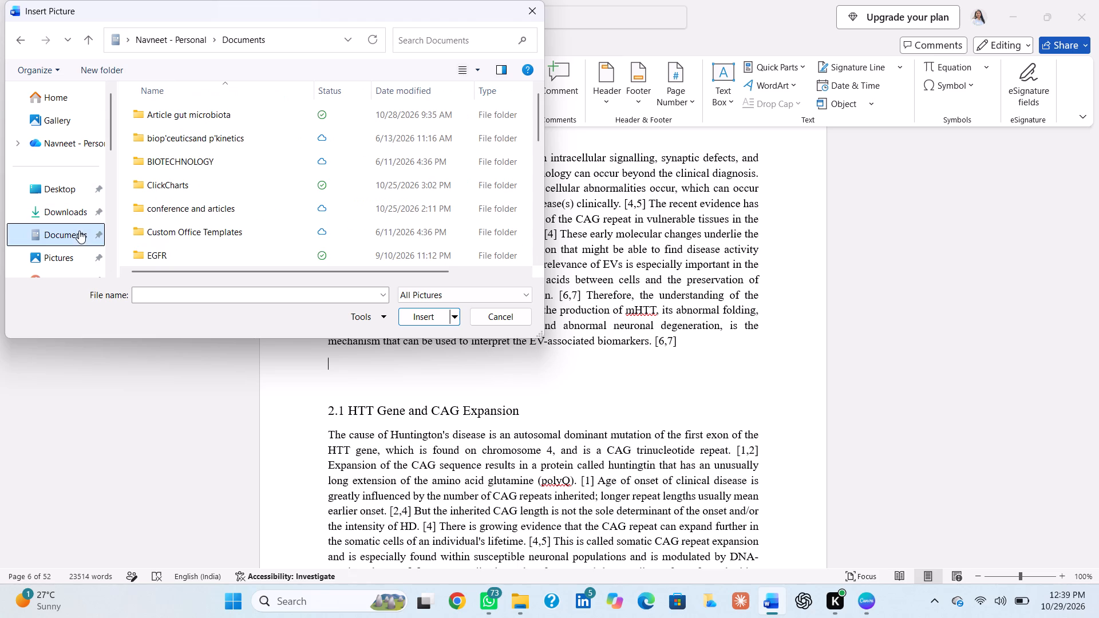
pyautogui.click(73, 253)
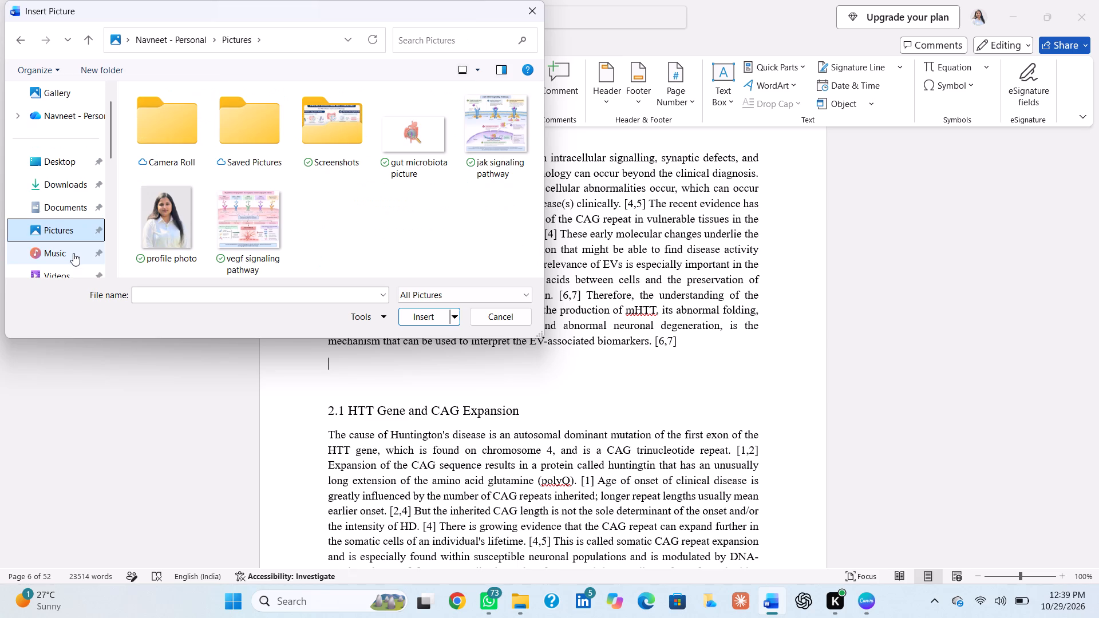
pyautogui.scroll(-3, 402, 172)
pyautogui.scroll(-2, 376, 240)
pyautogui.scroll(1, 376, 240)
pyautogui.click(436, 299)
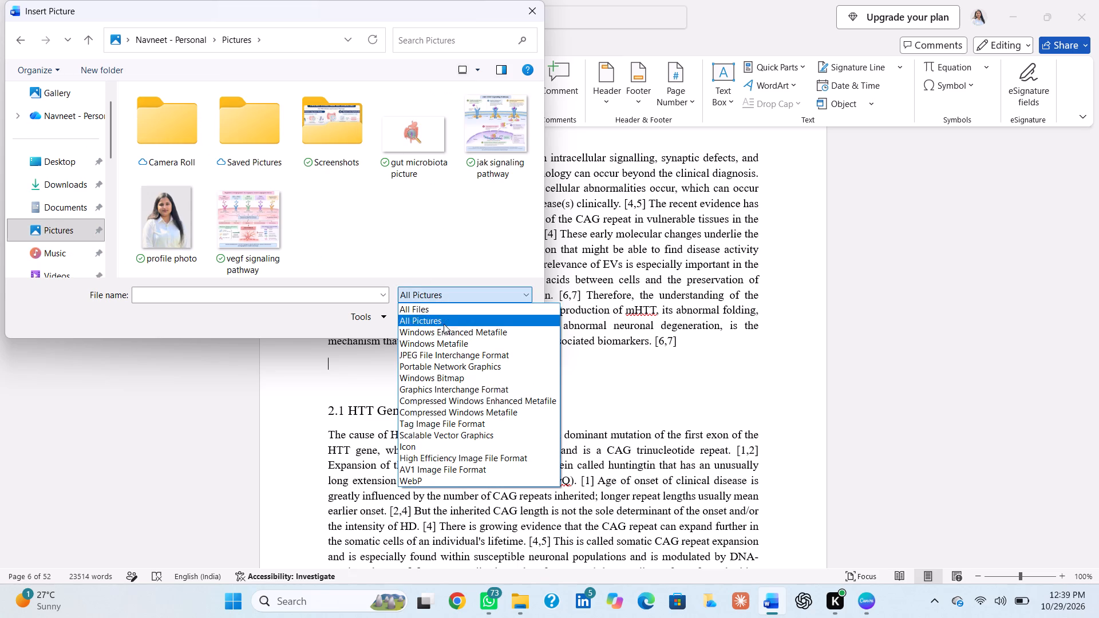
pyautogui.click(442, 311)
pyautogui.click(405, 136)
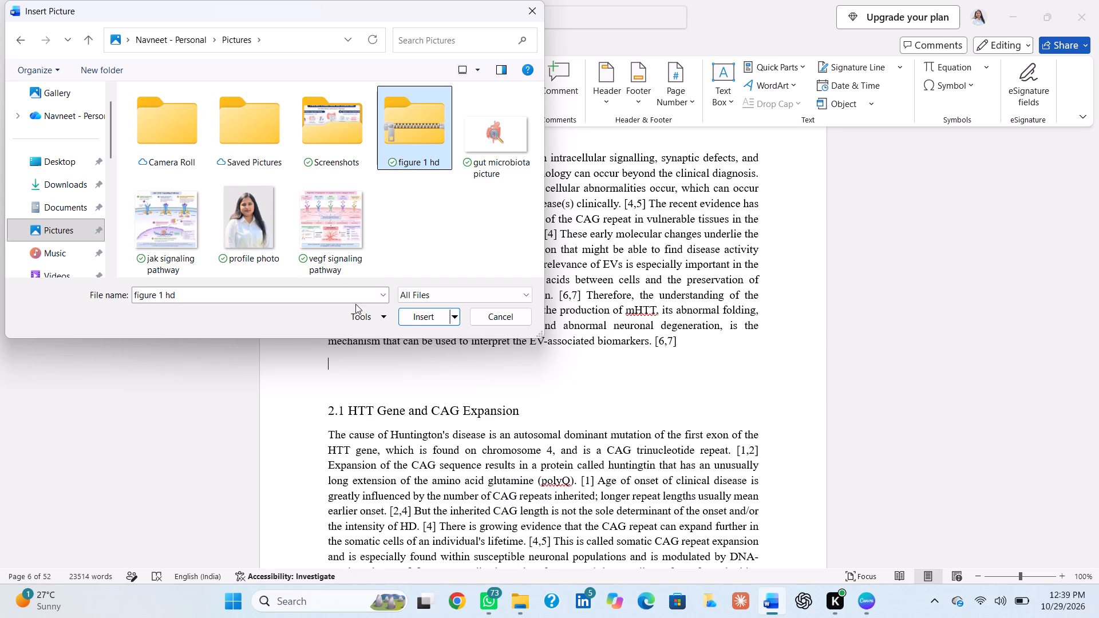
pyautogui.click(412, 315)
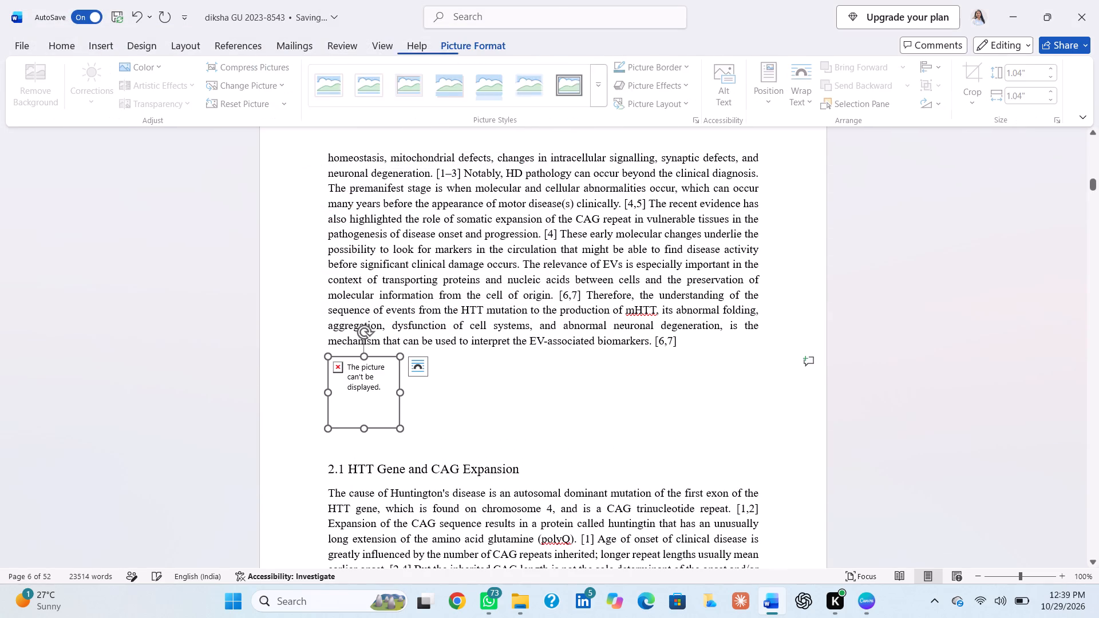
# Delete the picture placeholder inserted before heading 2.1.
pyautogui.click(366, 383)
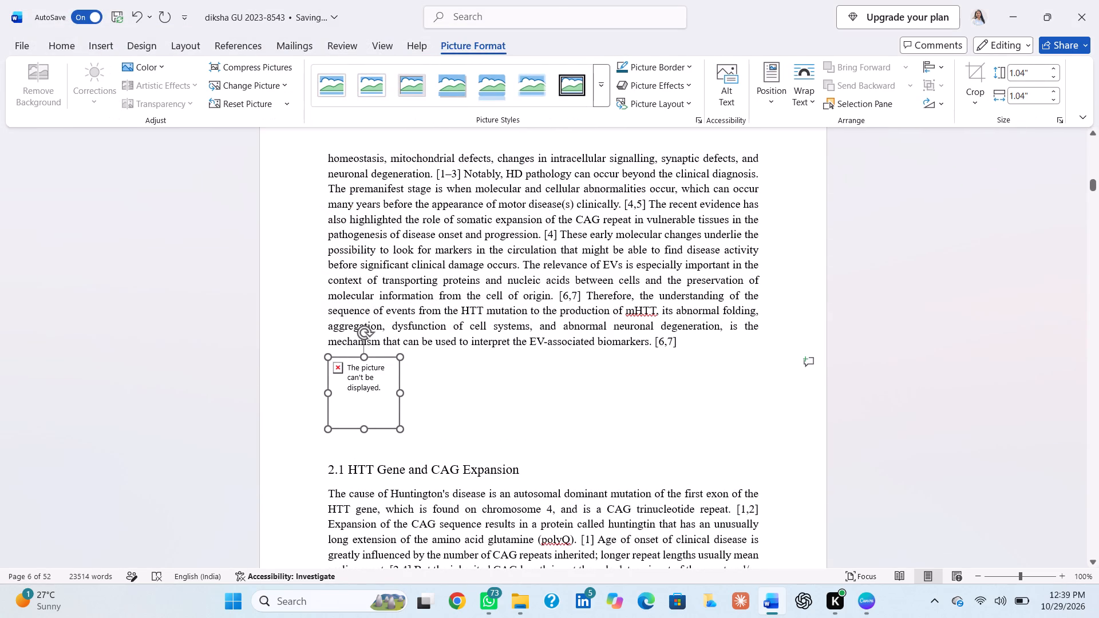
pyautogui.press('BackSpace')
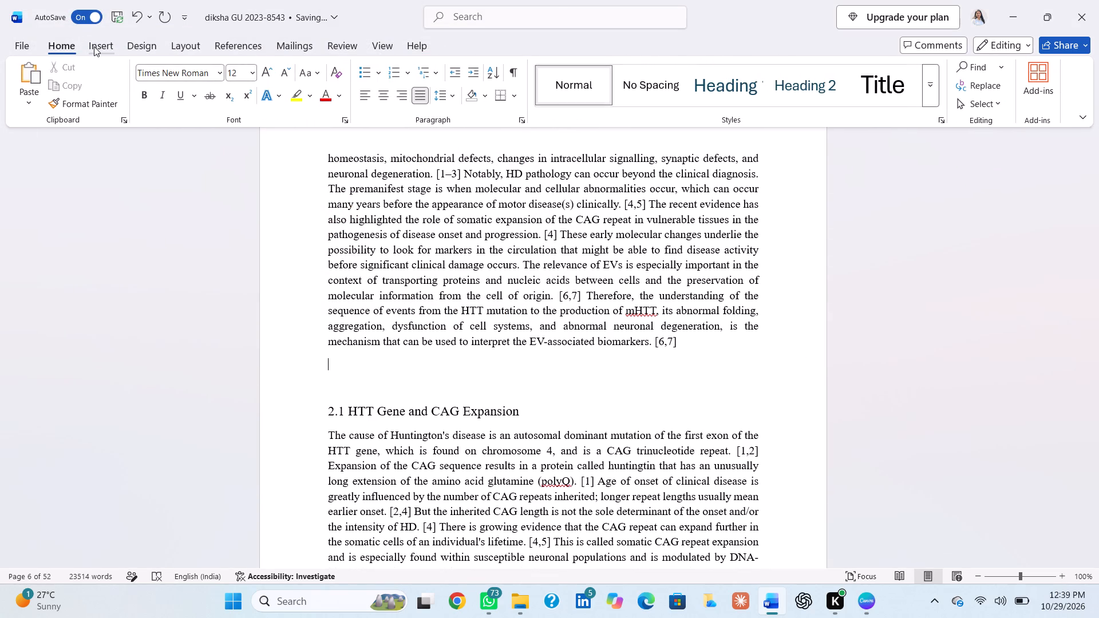
# In File Explorer, start creating an archive from "figure 1 hd" in Pictures with additional options, choosing Zstandard as the compression method.
pyautogui.click(519, 605)
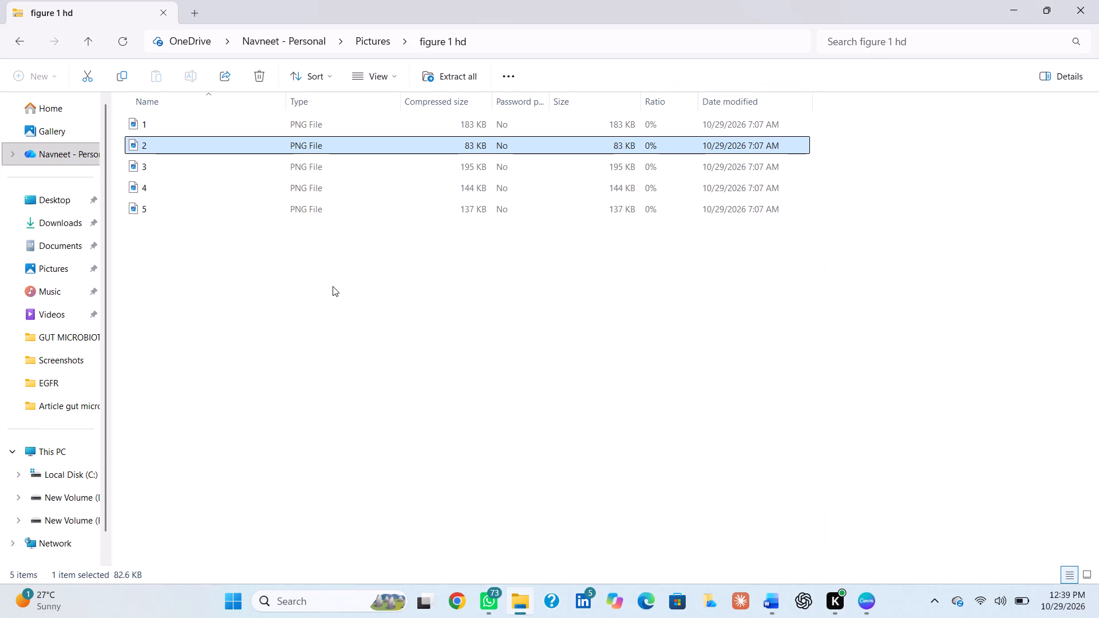
pyautogui.click(17, 40)
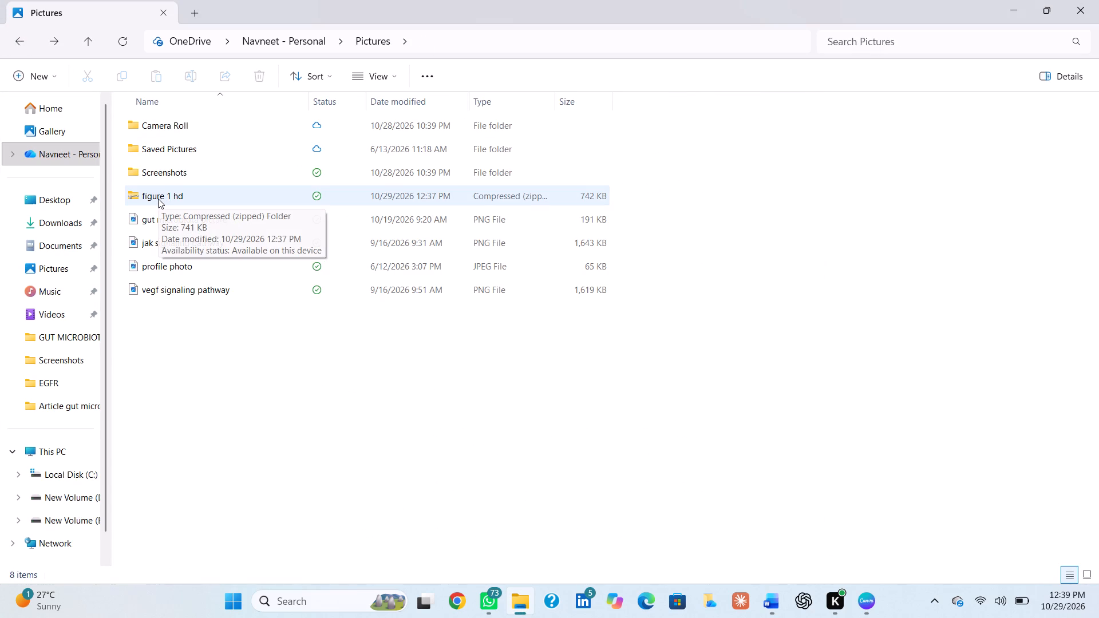
pyautogui.rightClick(158, 199)
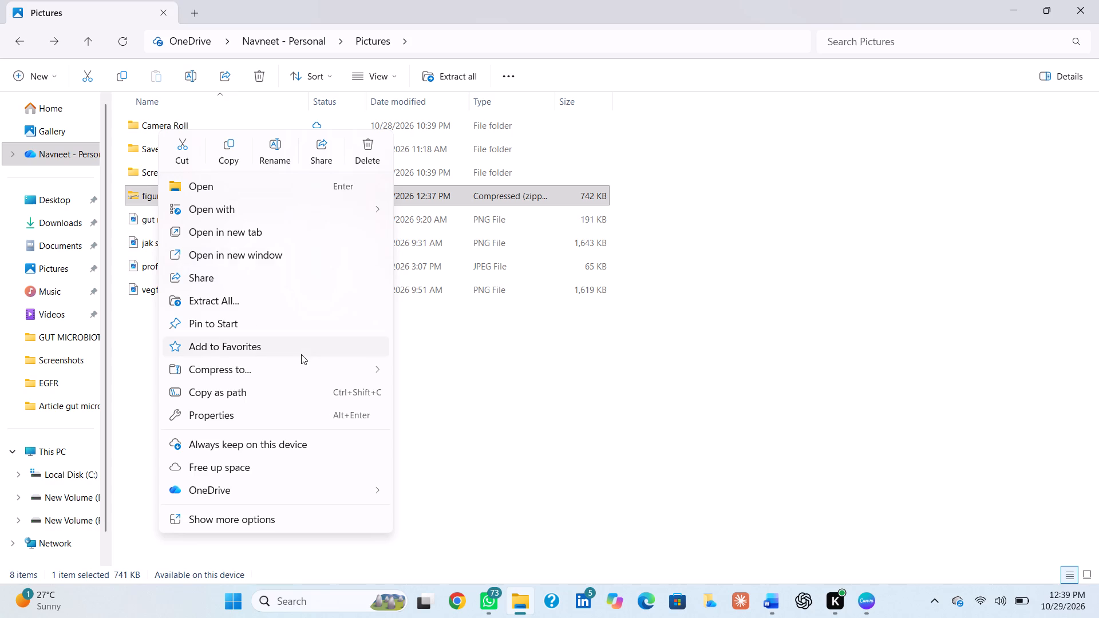
pyautogui.click(303, 371)
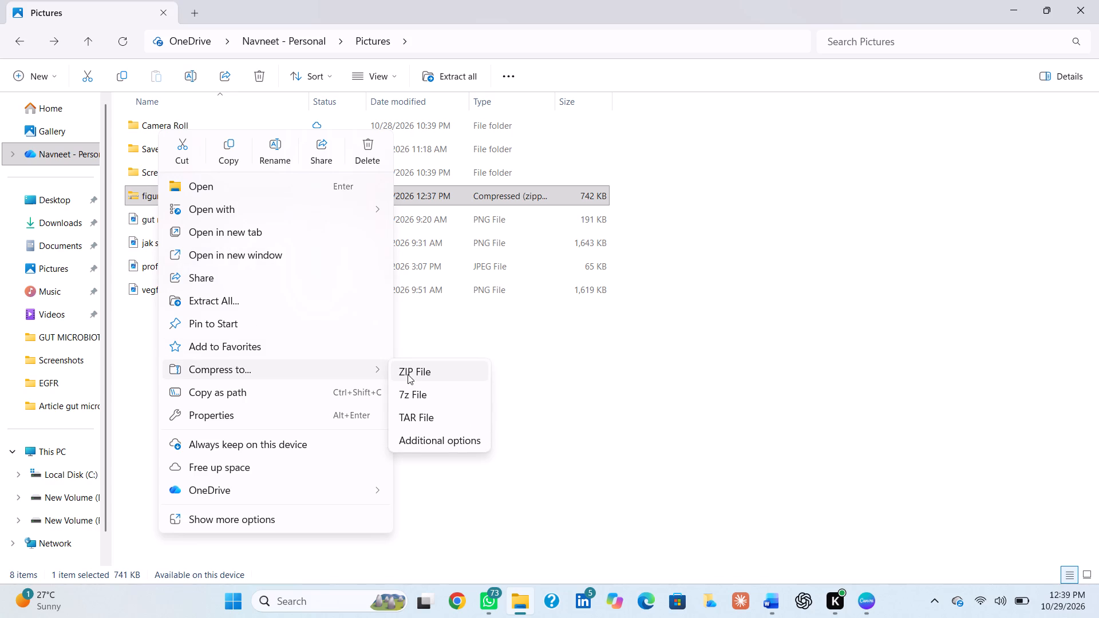
pyautogui.click(422, 442)
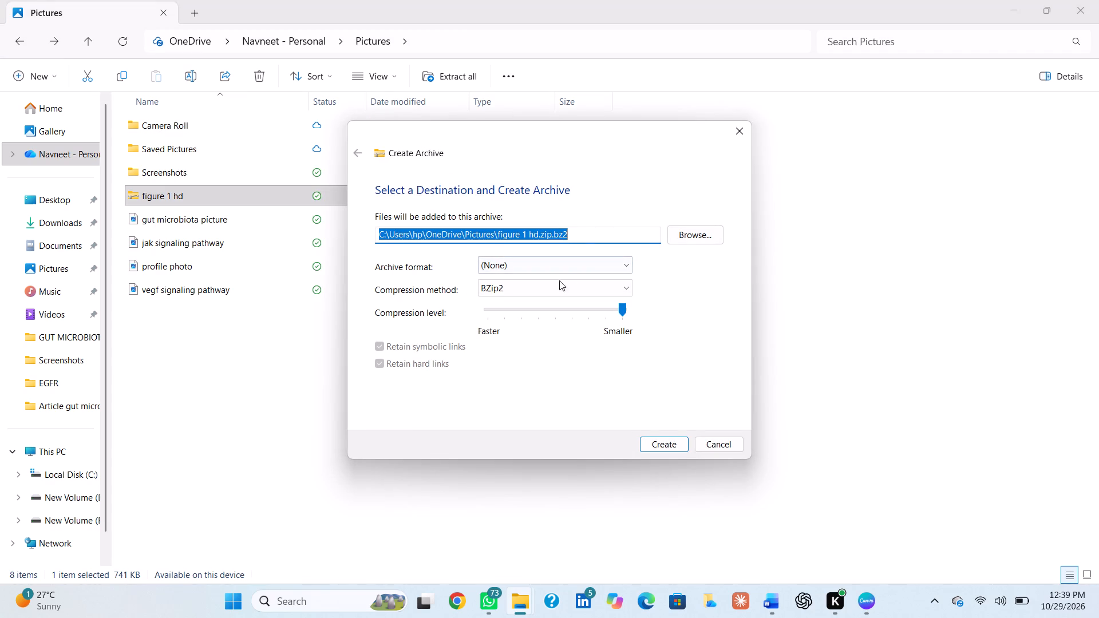
pyautogui.click(563, 287)
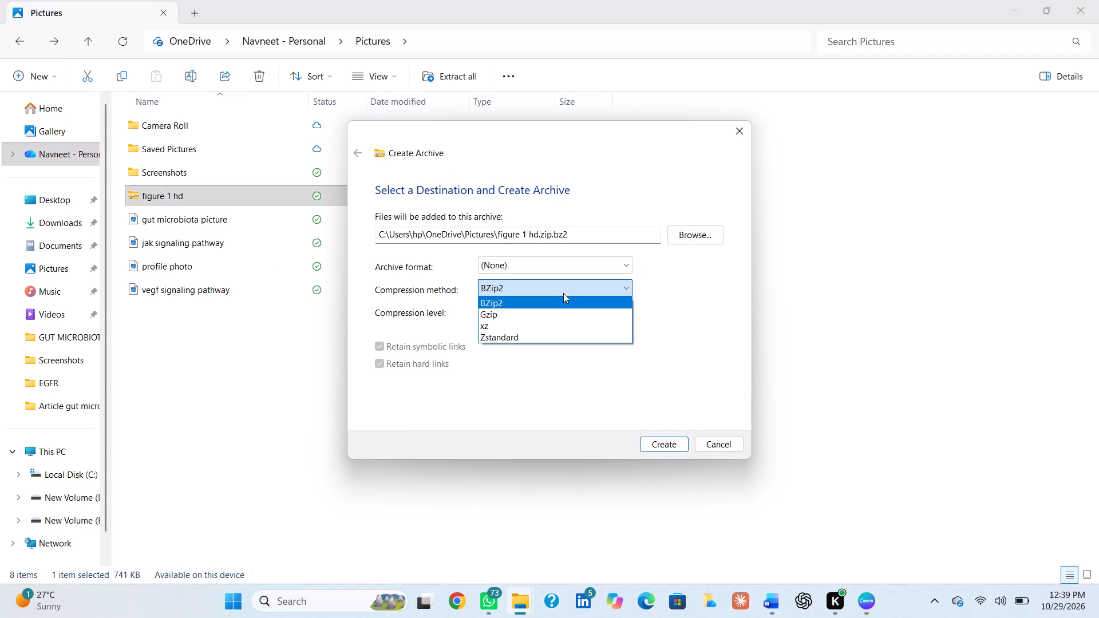
pyautogui.click(562, 338)
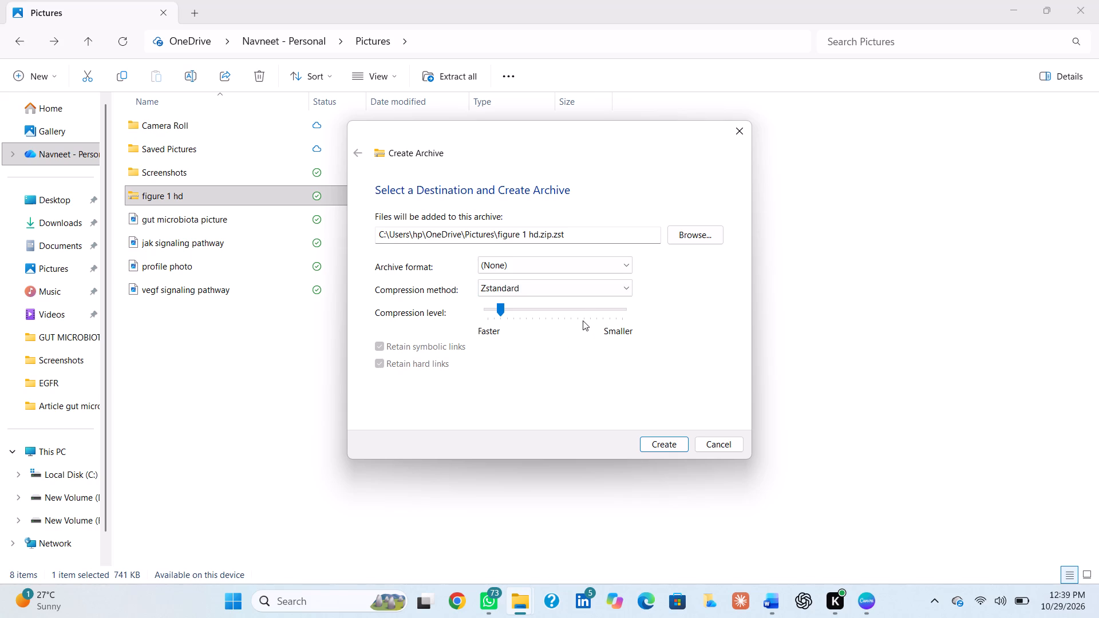
# Check the alternative compression methods offered for the "figure 1 hd" archive.
pyautogui.click(579, 287)
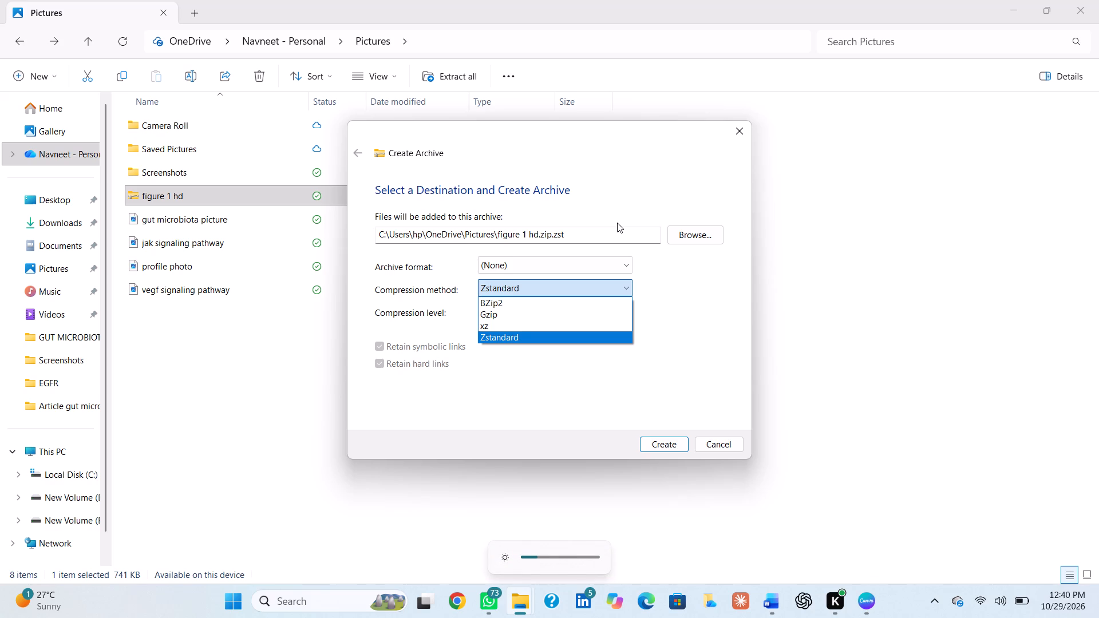
pyautogui.scroll(2, 617, 223)
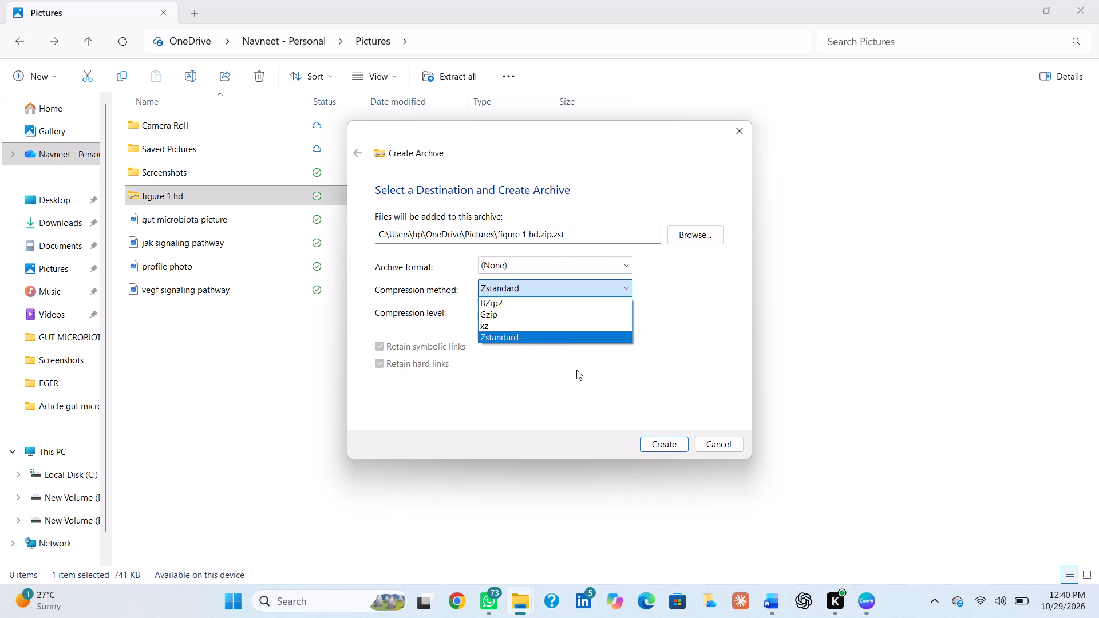
pyautogui.click(661, 441)
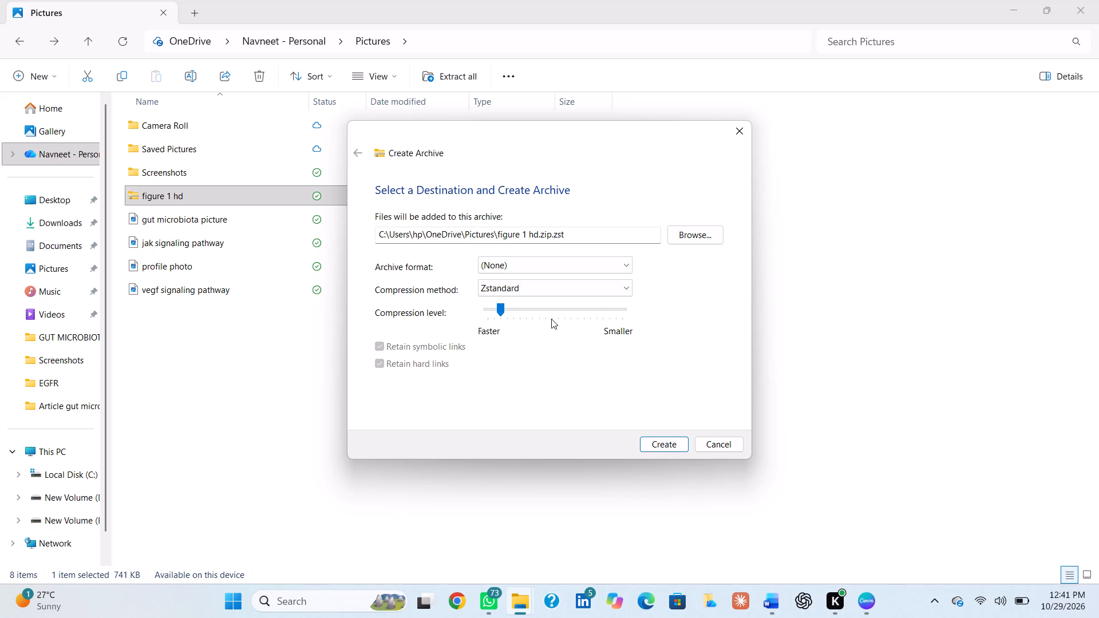
pyautogui.click(582, 287)
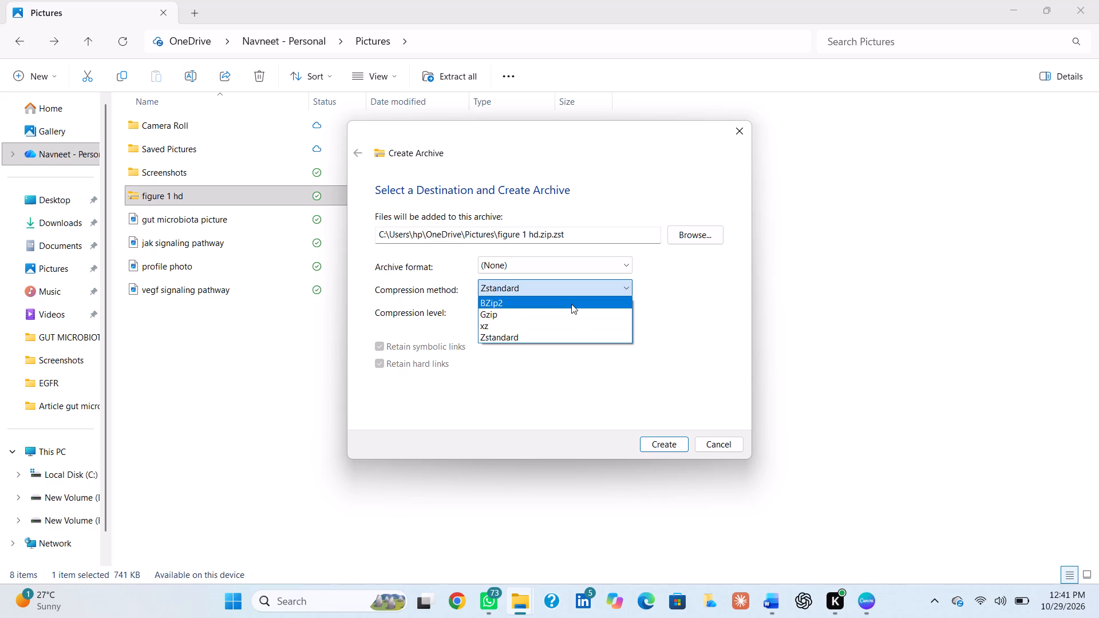
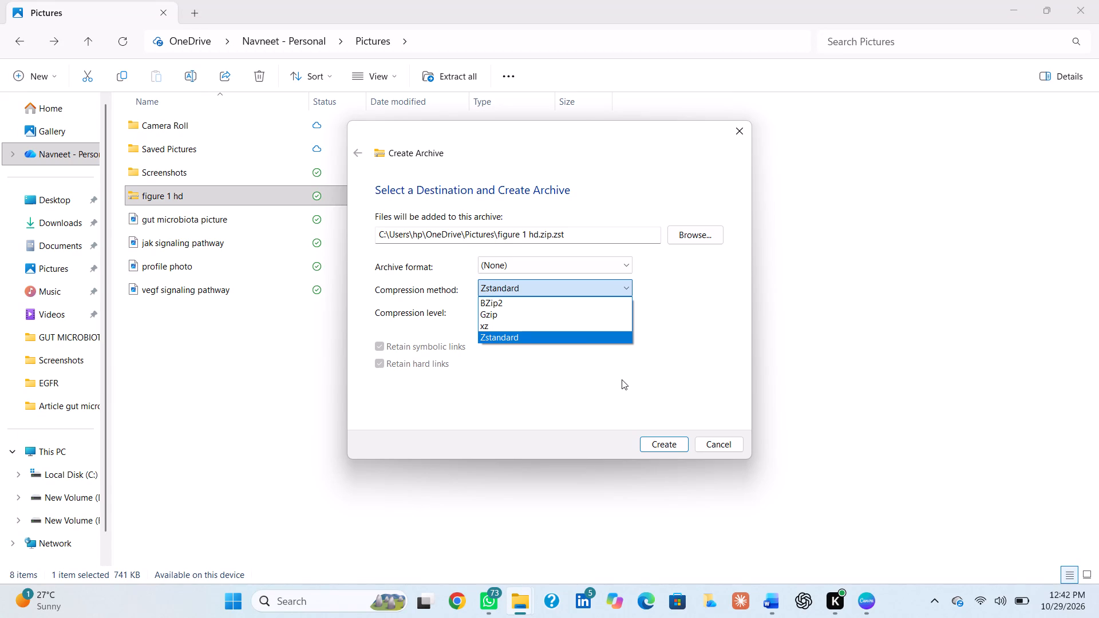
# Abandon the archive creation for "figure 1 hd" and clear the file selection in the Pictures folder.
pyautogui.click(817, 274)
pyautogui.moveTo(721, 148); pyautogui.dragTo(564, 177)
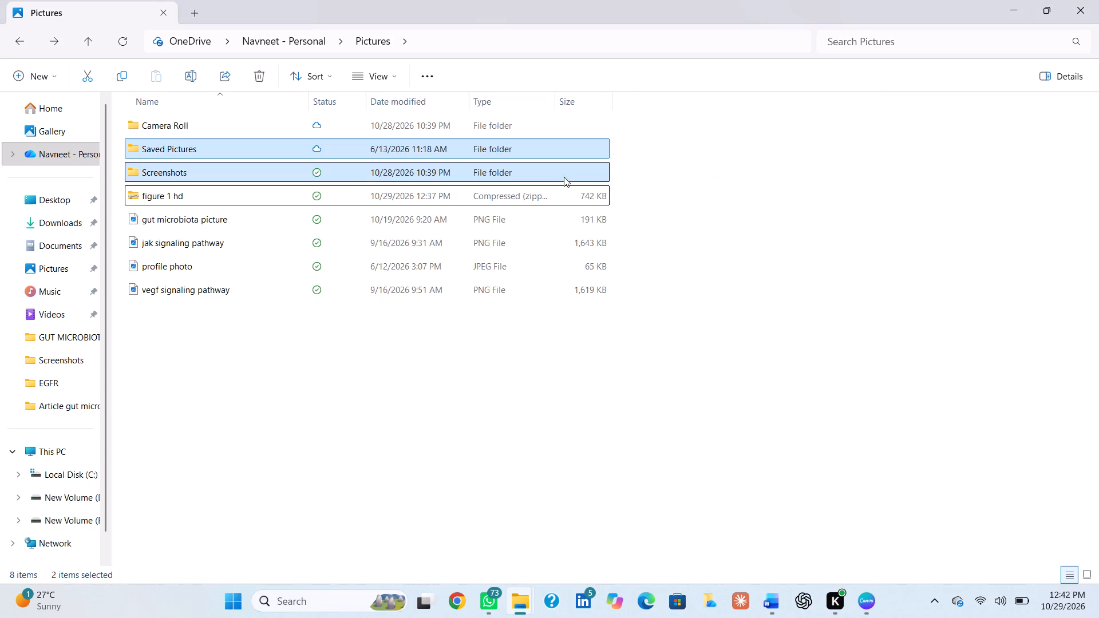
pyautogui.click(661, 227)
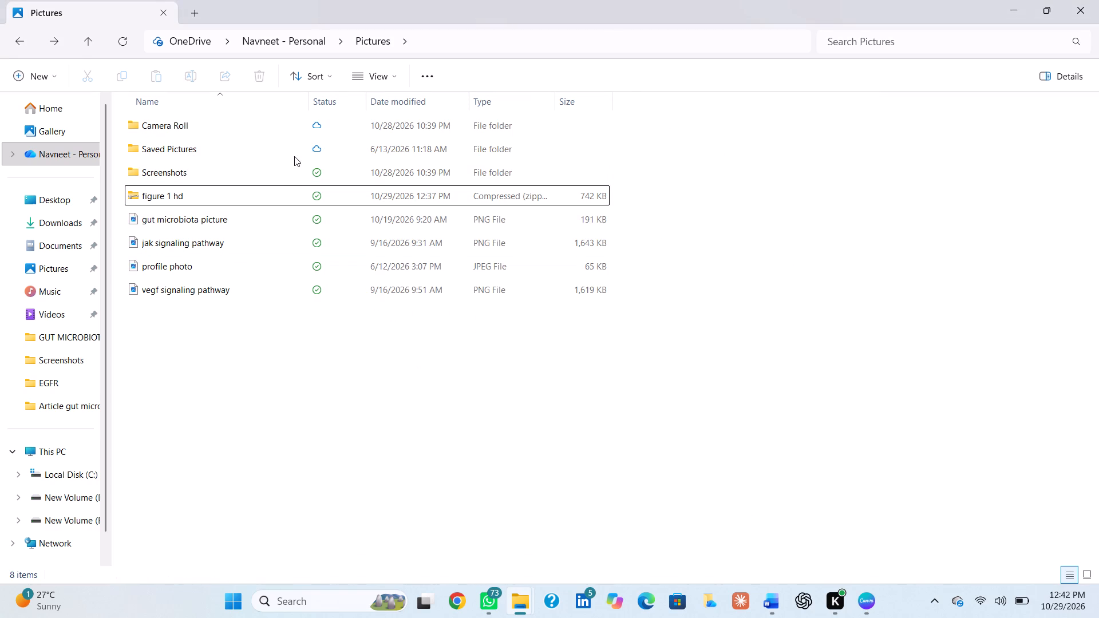
# Extract all PNG files from the "figure 1 hd" zip into Pictures\figure 1 hd, showing the extracted files when complete.
pyautogui.doubleClick(292, 198)
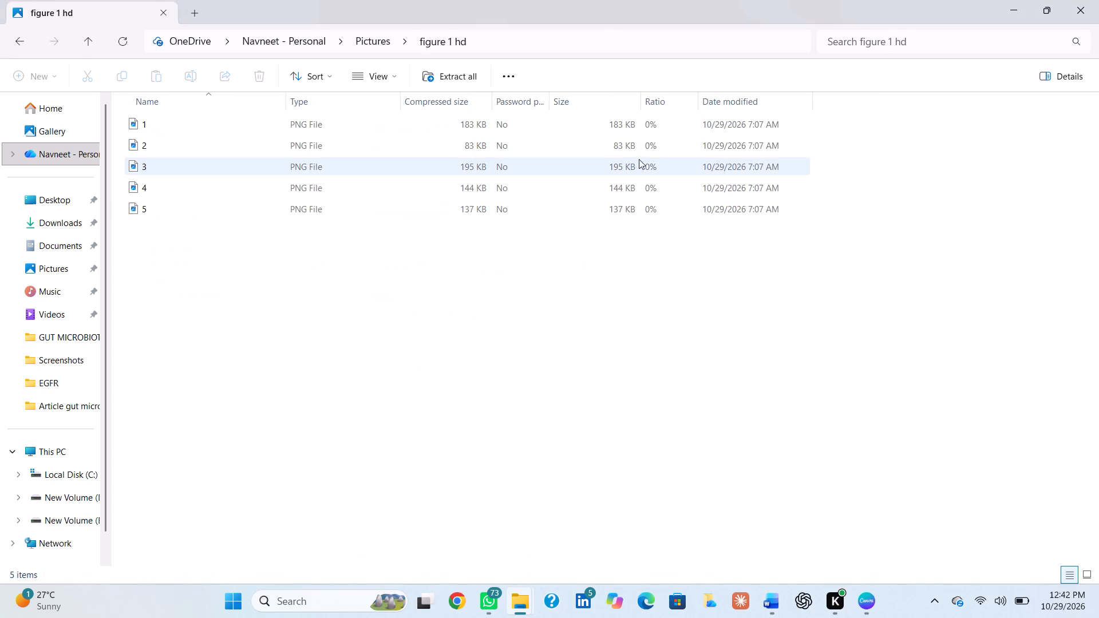
pyautogui.moveTo(839, 130); pyautogui.dragTo(694, 264)
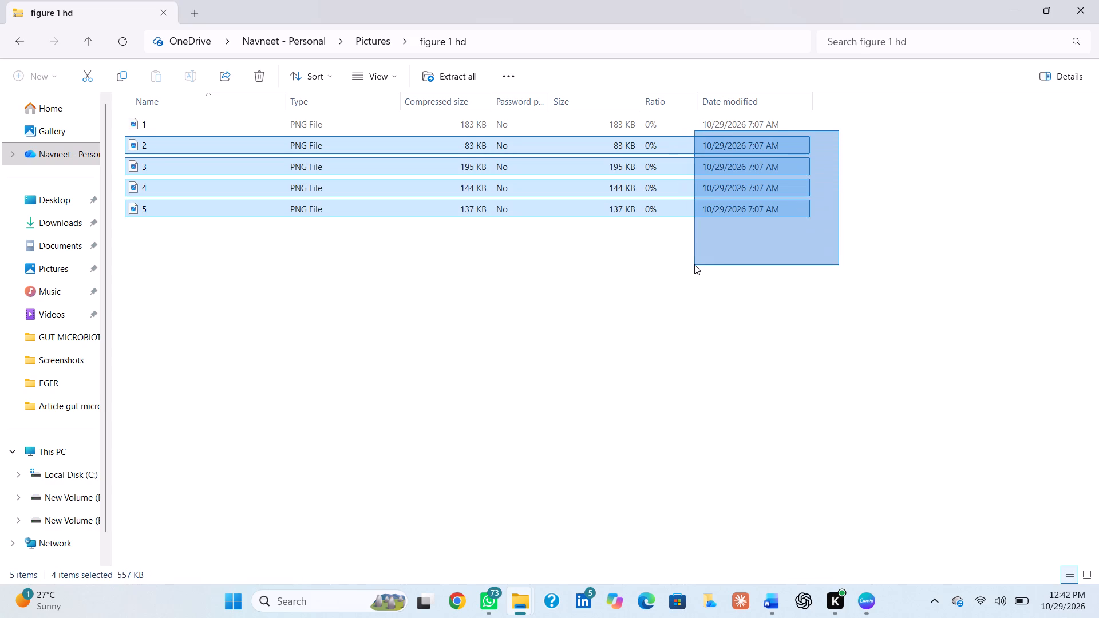
pyautogui.click(794, 283)
pyautogui.moveTo(831, 113); pyautogui.dragTo(651, 282)
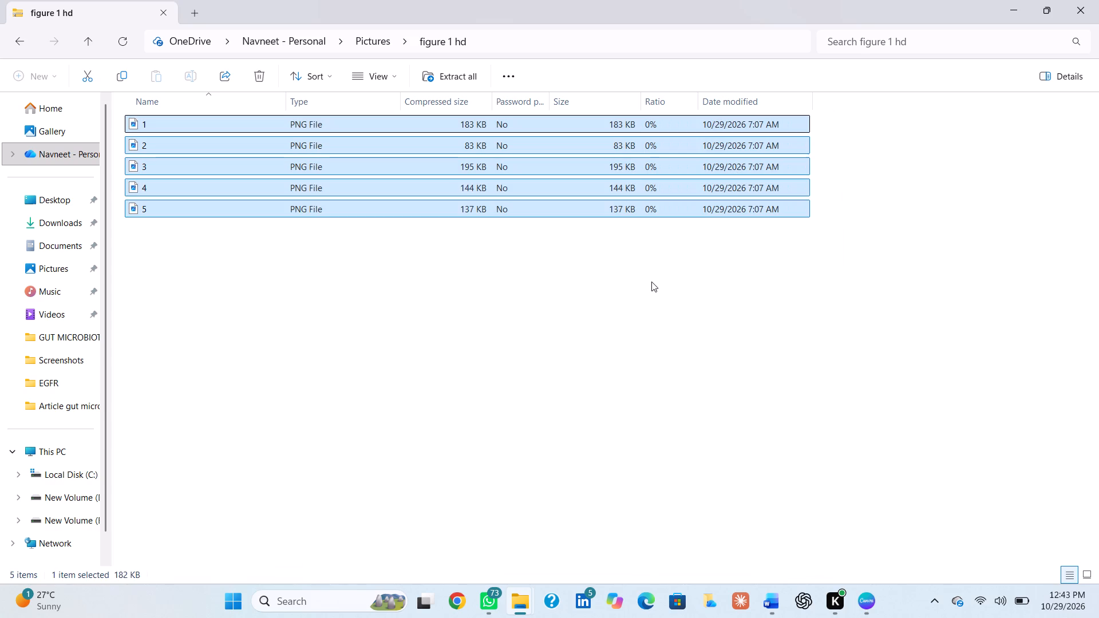
pyautogui.rightClick(651, 282)
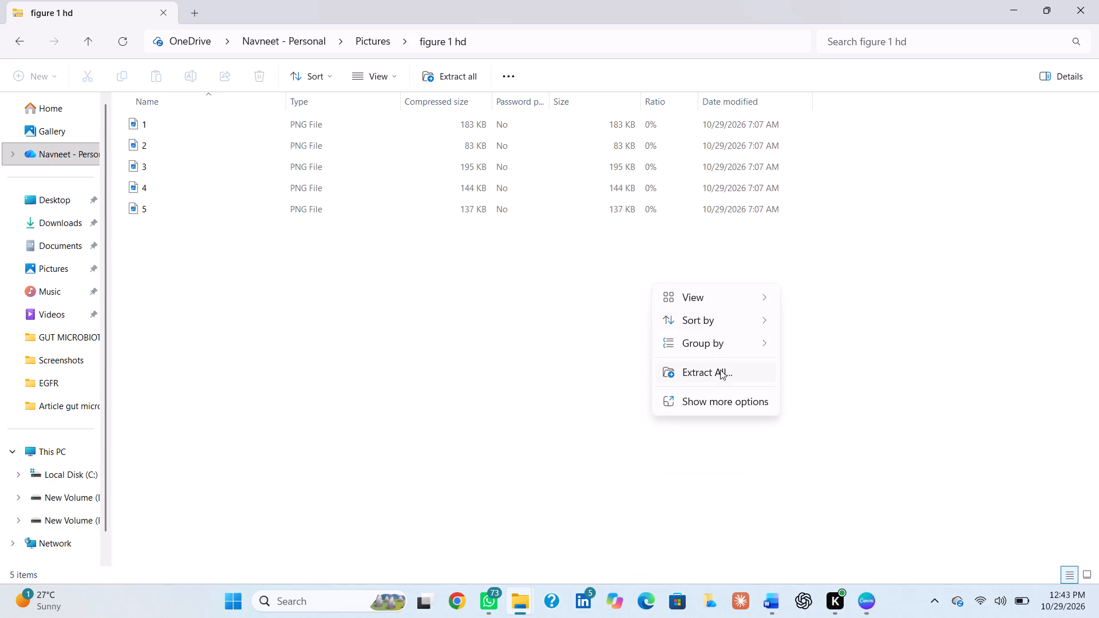
pyautogui.click(720, 377)
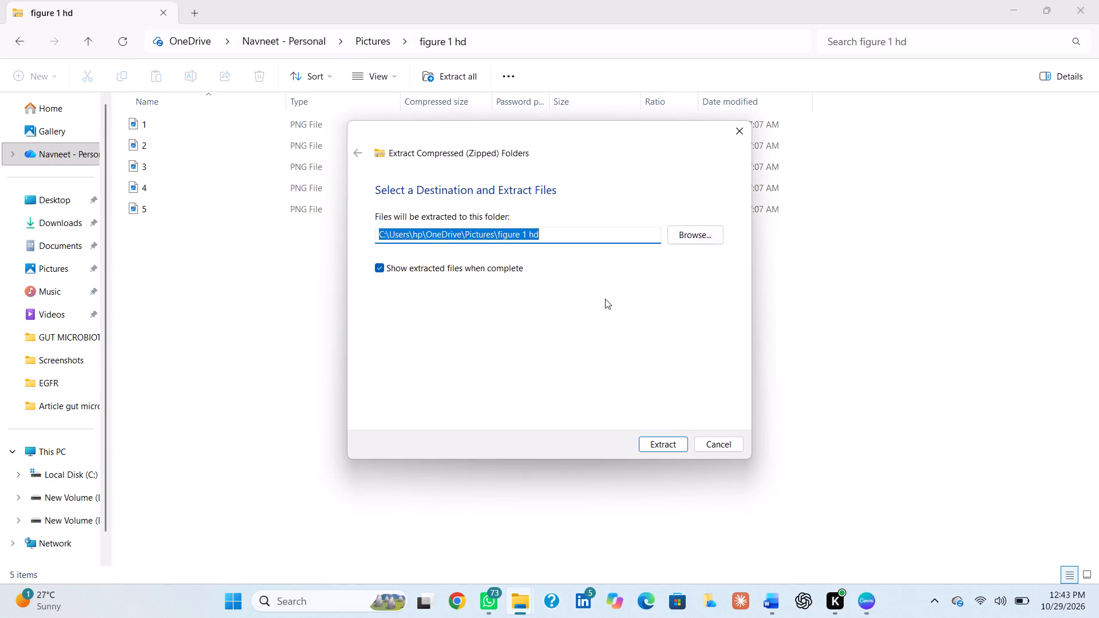
pyautogui.click(673, 444)
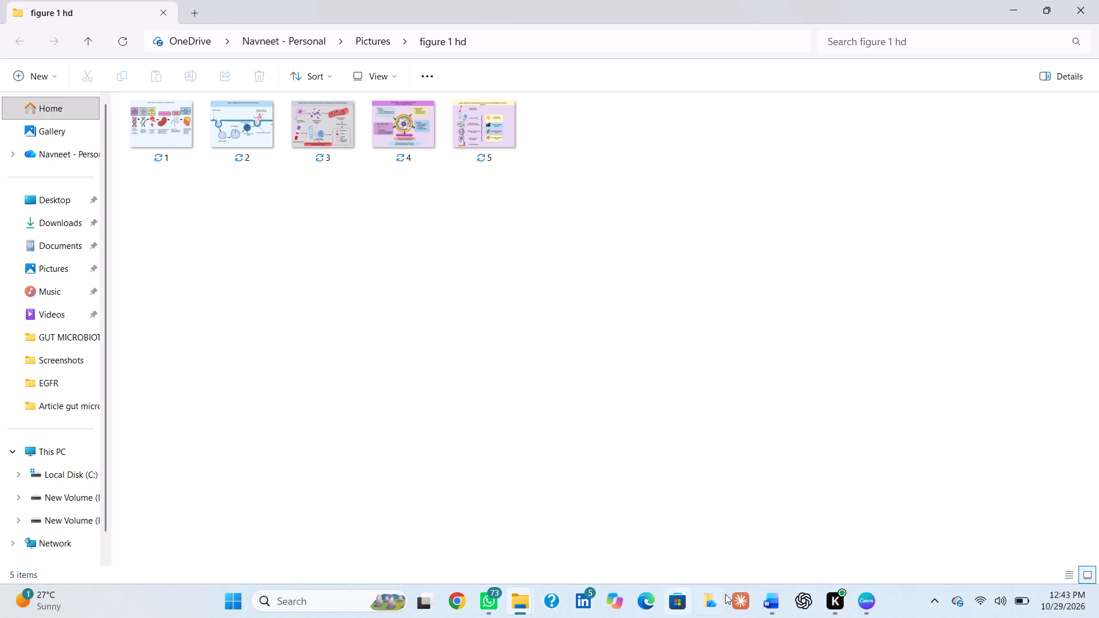
# In Word, insert picture 1 from the extracted "figure 1 hd" folder on the empty line before heading 2.1.
pyautogui.click(763, 607)
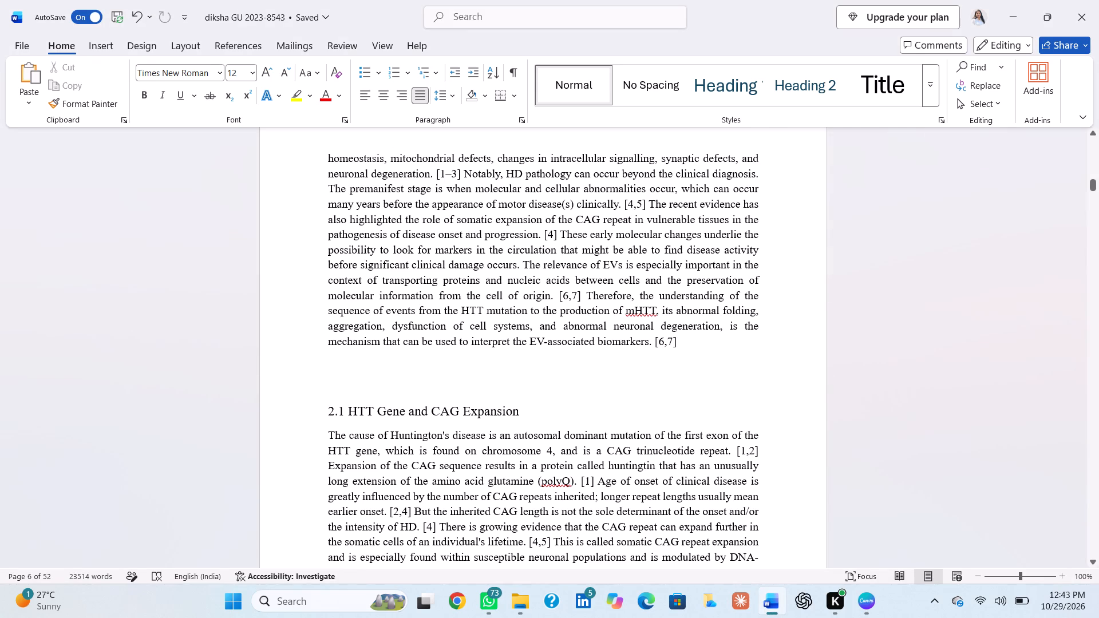
pyautogui.click(105, 49)
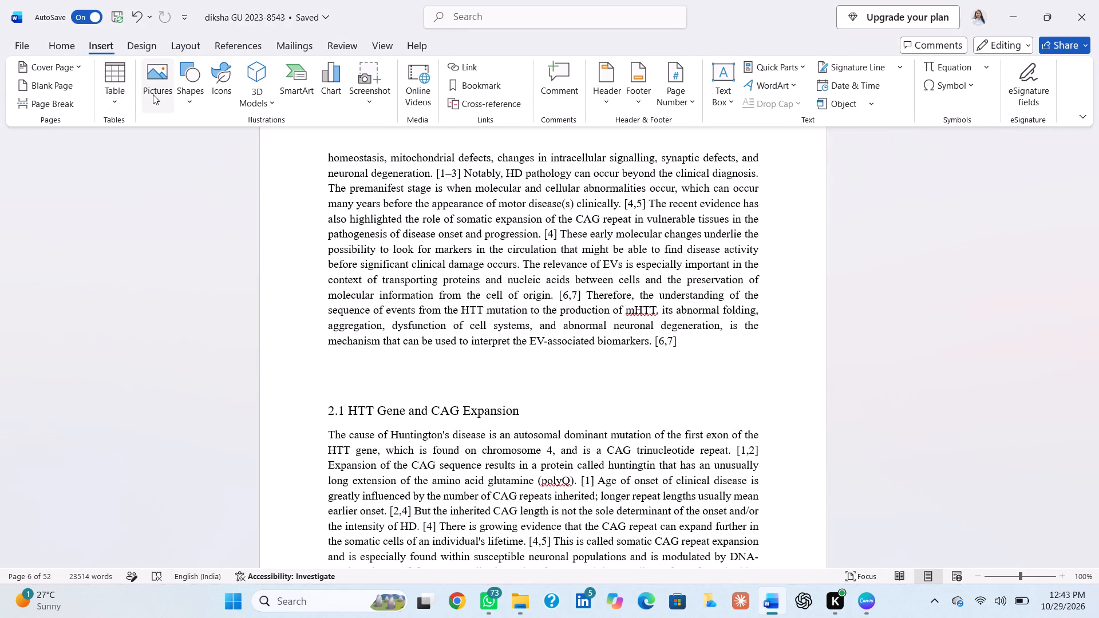
pyautogui.click(153, 94)
pyautogui.click(187, 149)
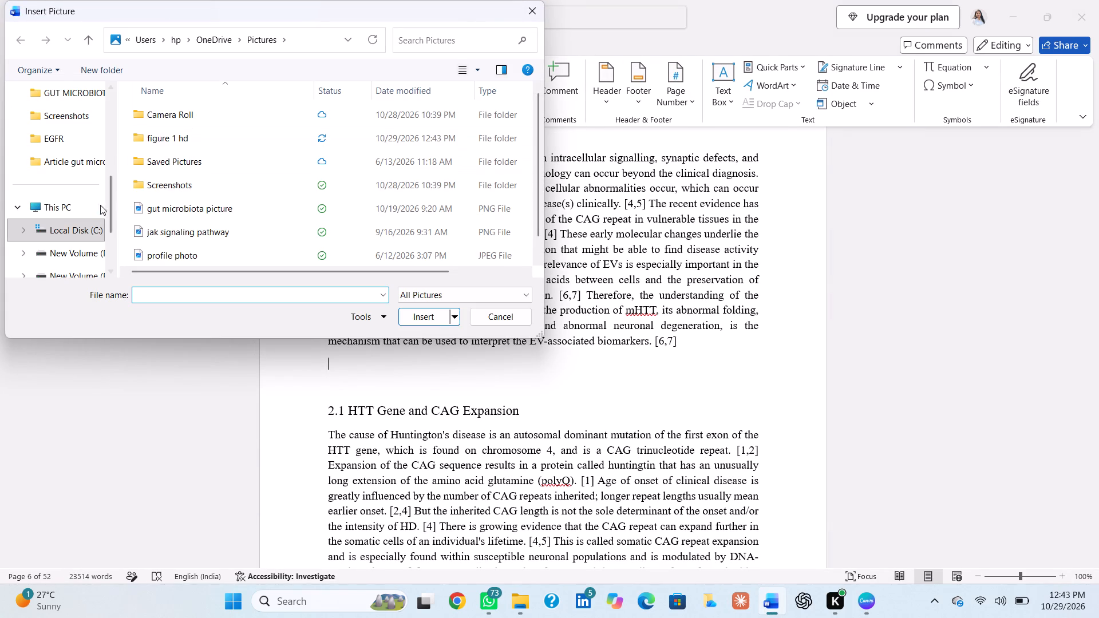
pyautogui.scroll(1, 62, 119)
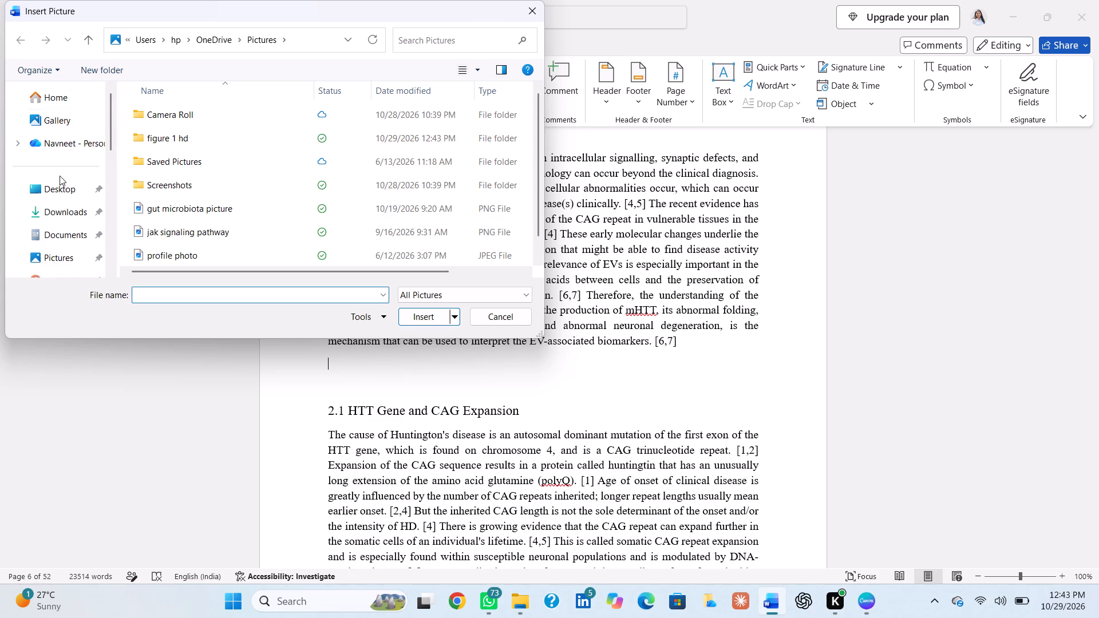
pyautogui.click(68, 255)
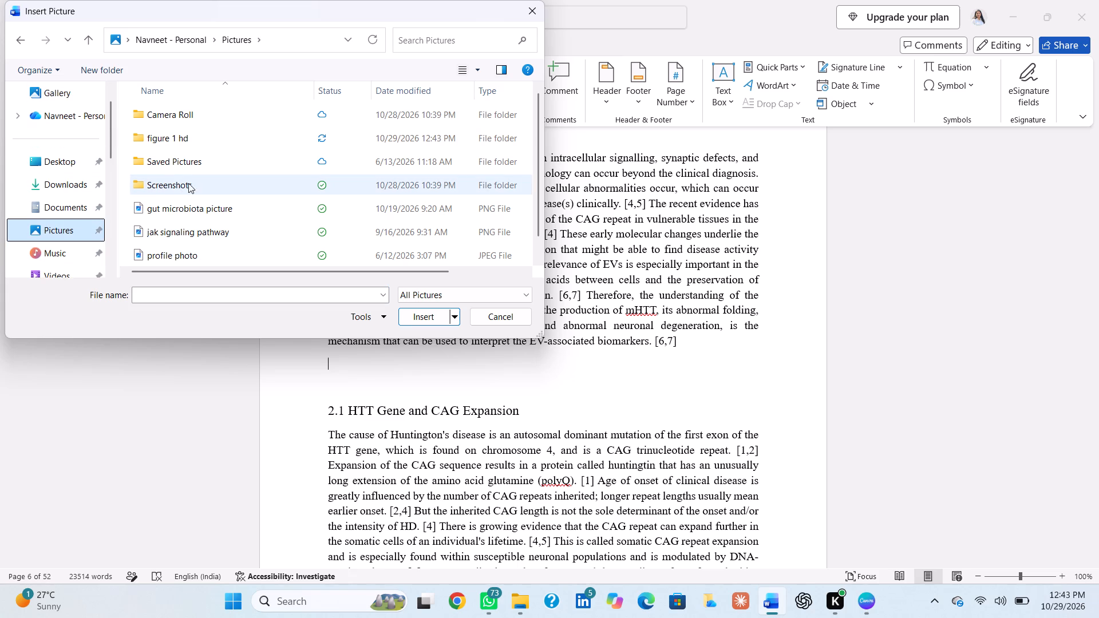
pyautogui.scroll(-3, 195, 188)
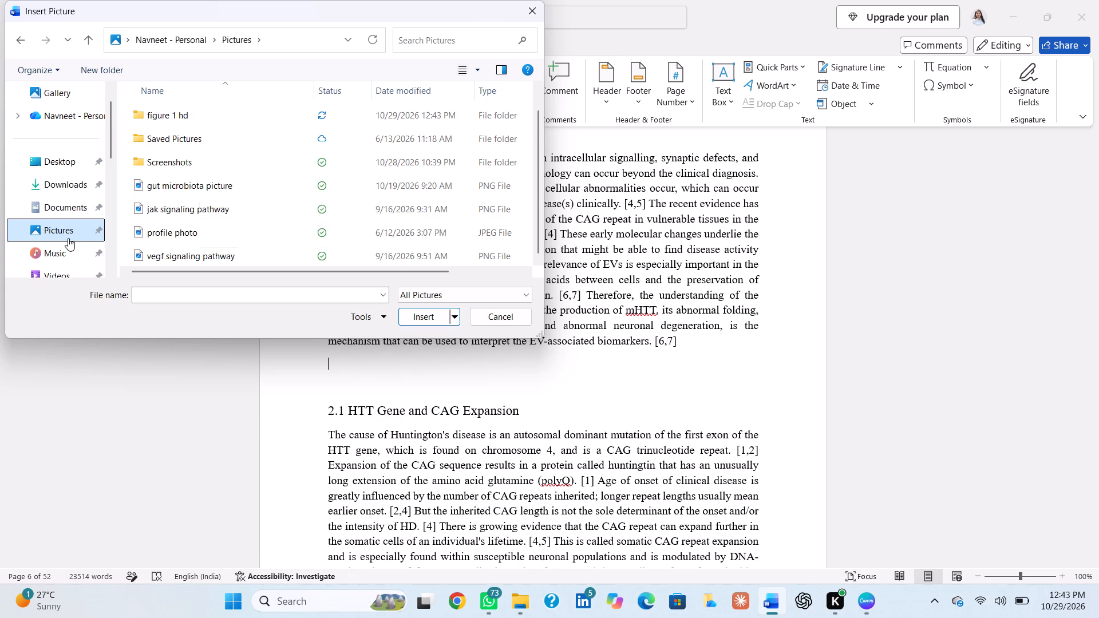
pyautogui.click(72, 227)
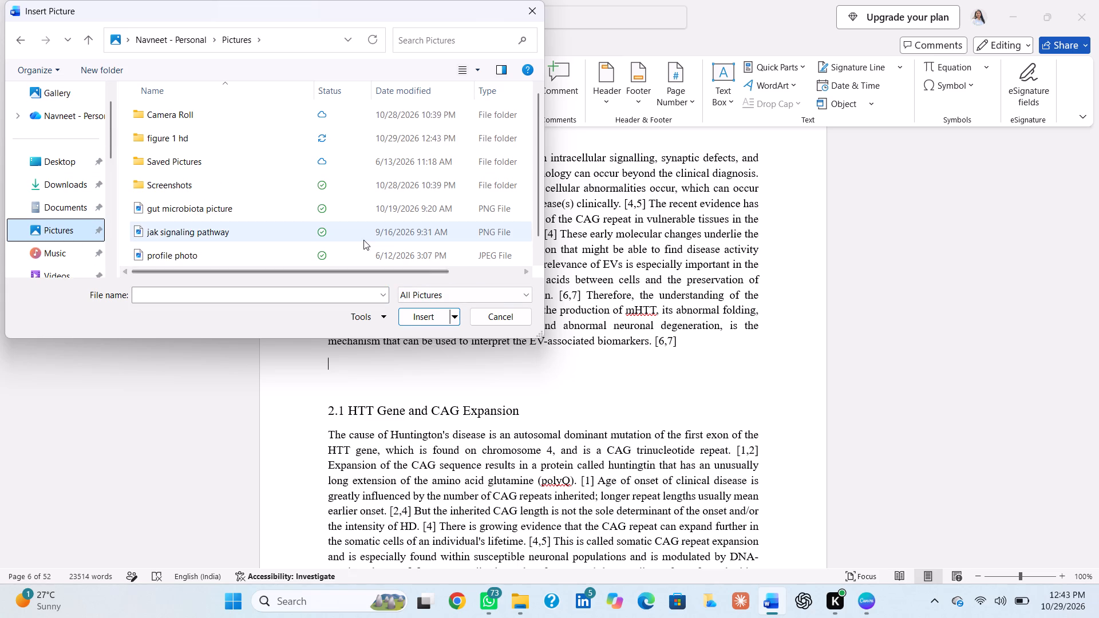
pyautogui.doubleClick(295, 136)
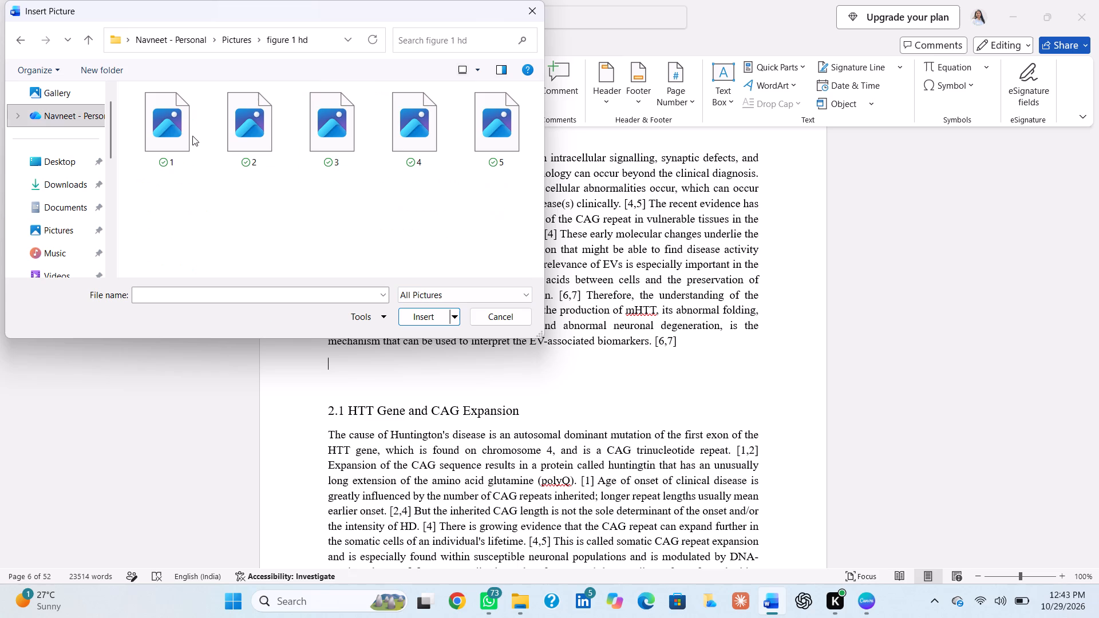
pyautogui.click(187, 135)
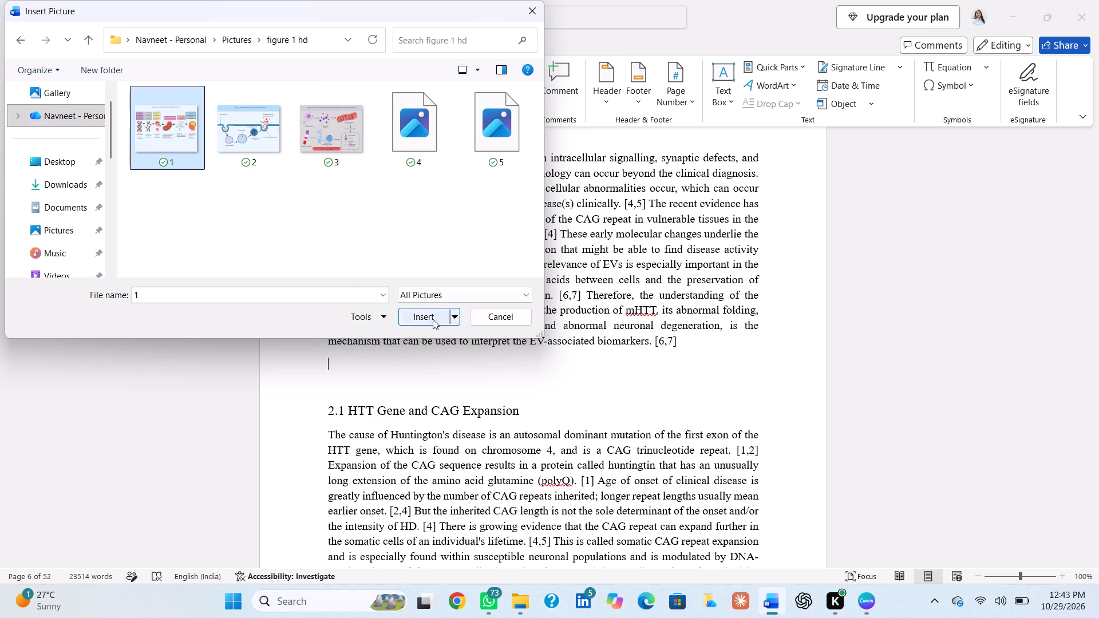
pyautogui.click(421, 316)
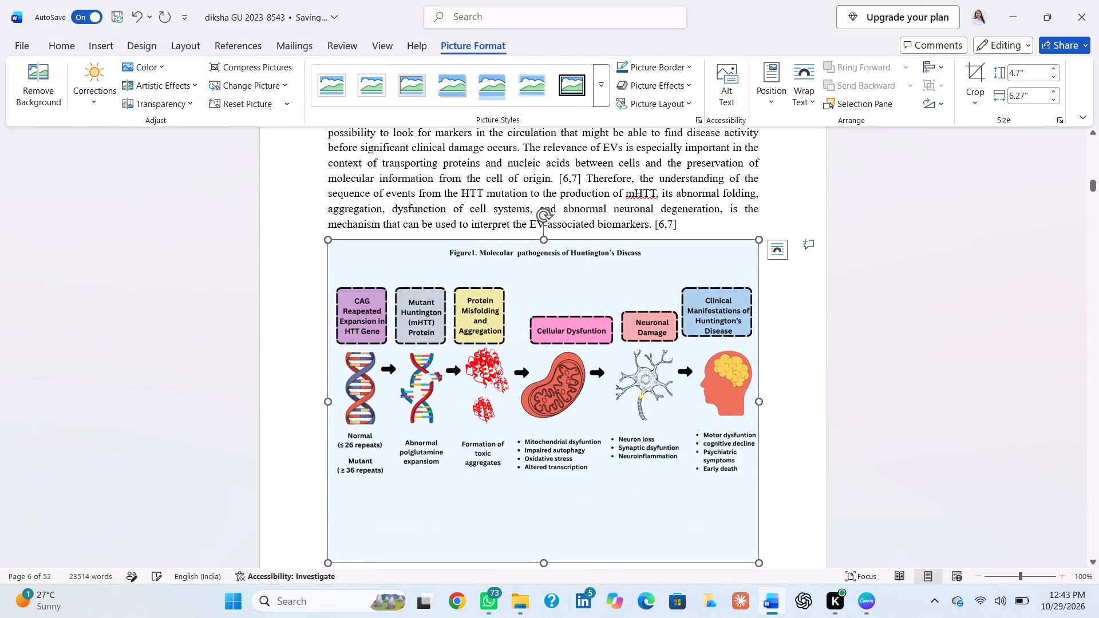
pyautogui.click(294, 394)
pyautogui.click(189, 395)
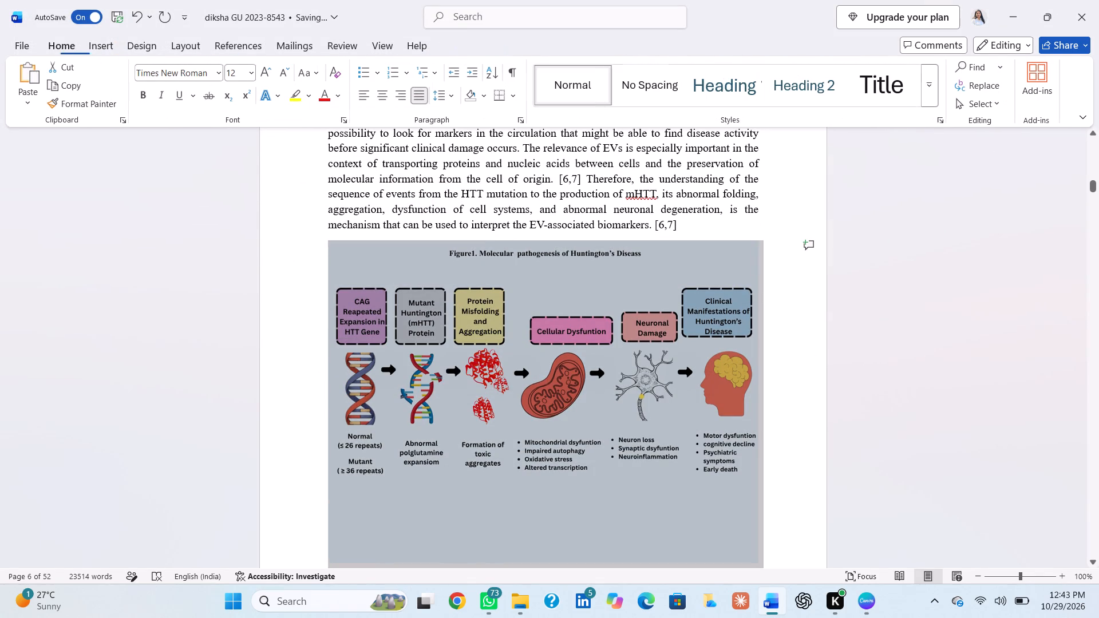
pyautogui.click(812, 399)
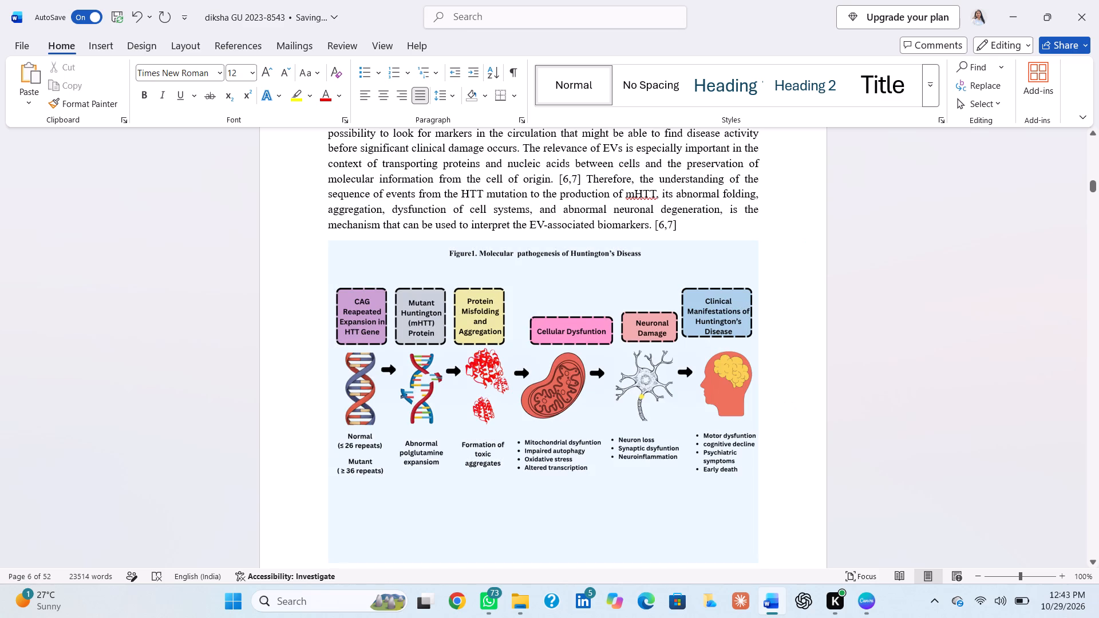
# Add an empty line after the EV biogenesis paragraph, just before heading 3.3 Cargo Loading Mechanisms.
pyautogui.scroll(-1, 620, 396)
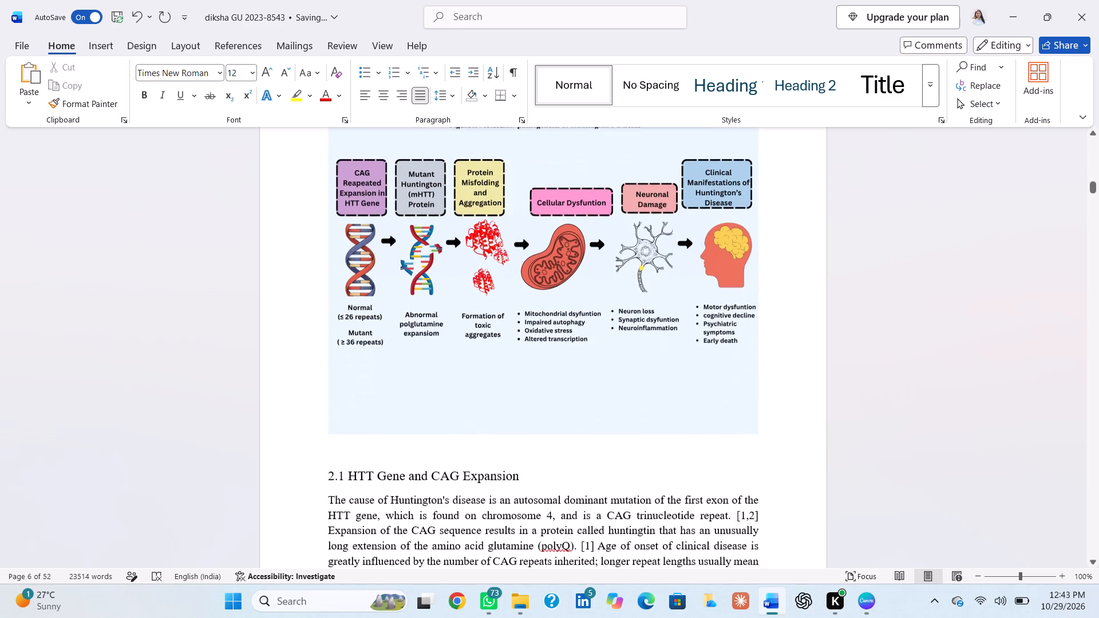
pyautogui.scroll(-1, 620, 396)
pyautogui.scroll(1, 620, 396)
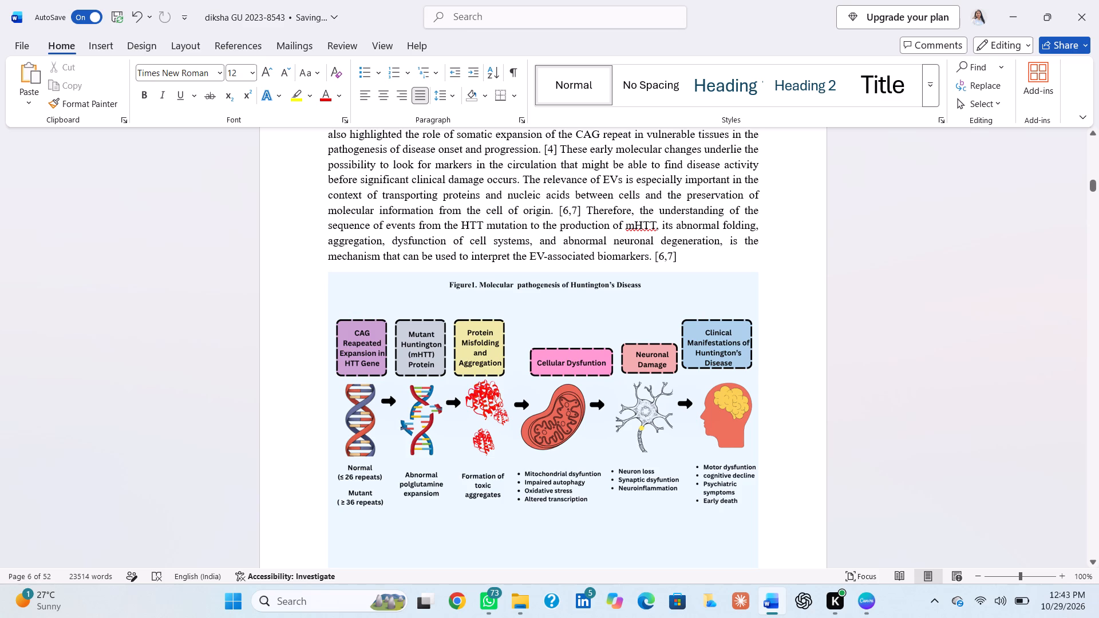
pyautogui.scroll(-3, 548, 375)
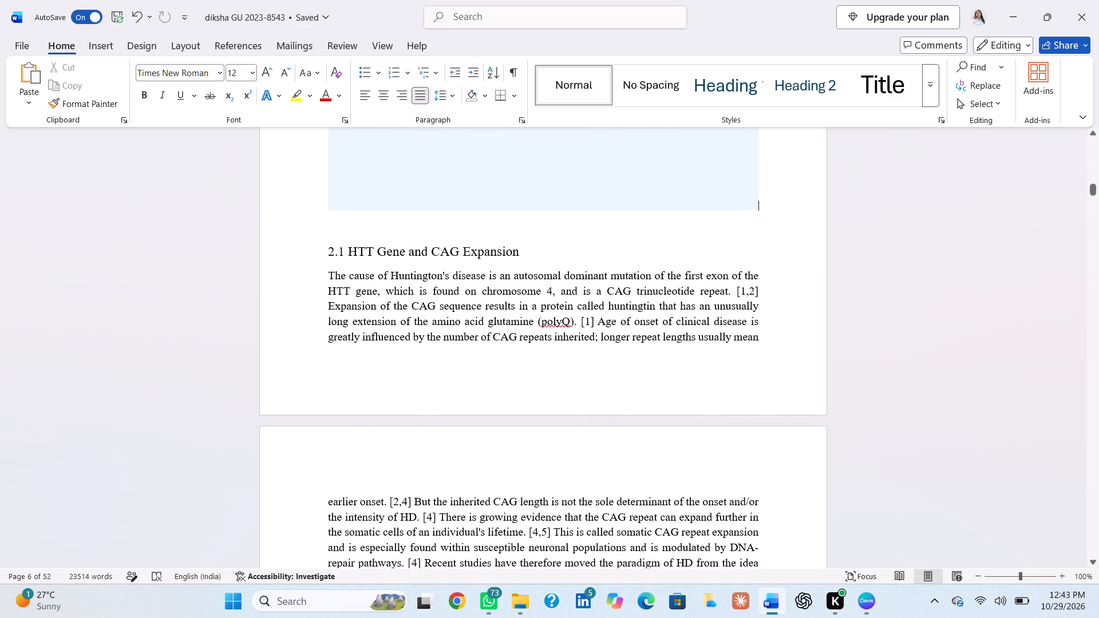
pyautogui.scroll(-2, 548, 375)
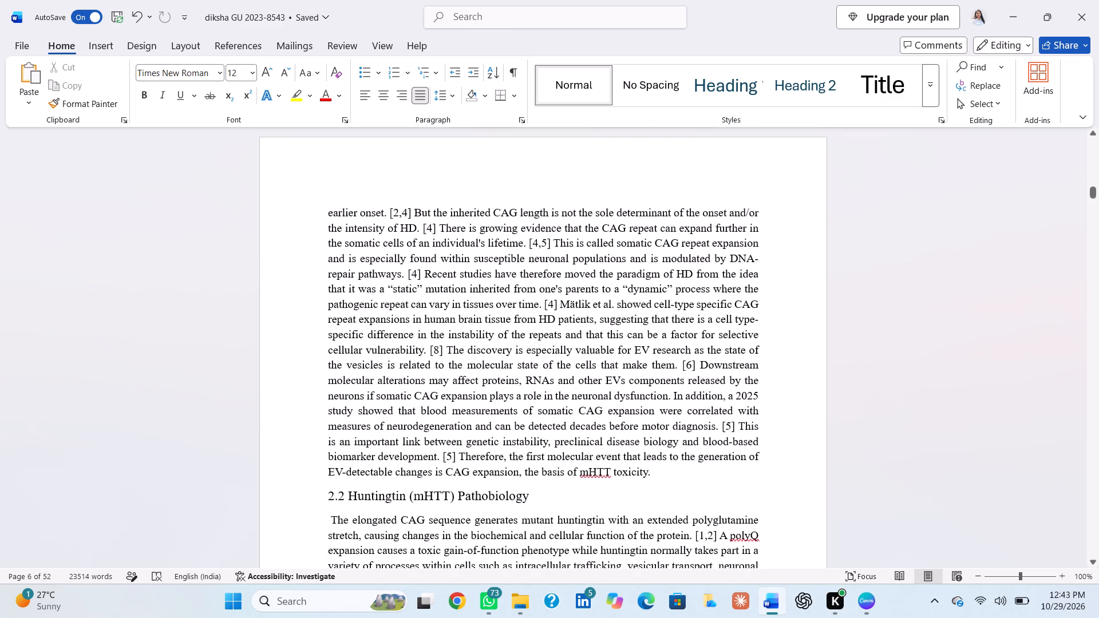
pyautogui.scroll(-14, 548, 375)
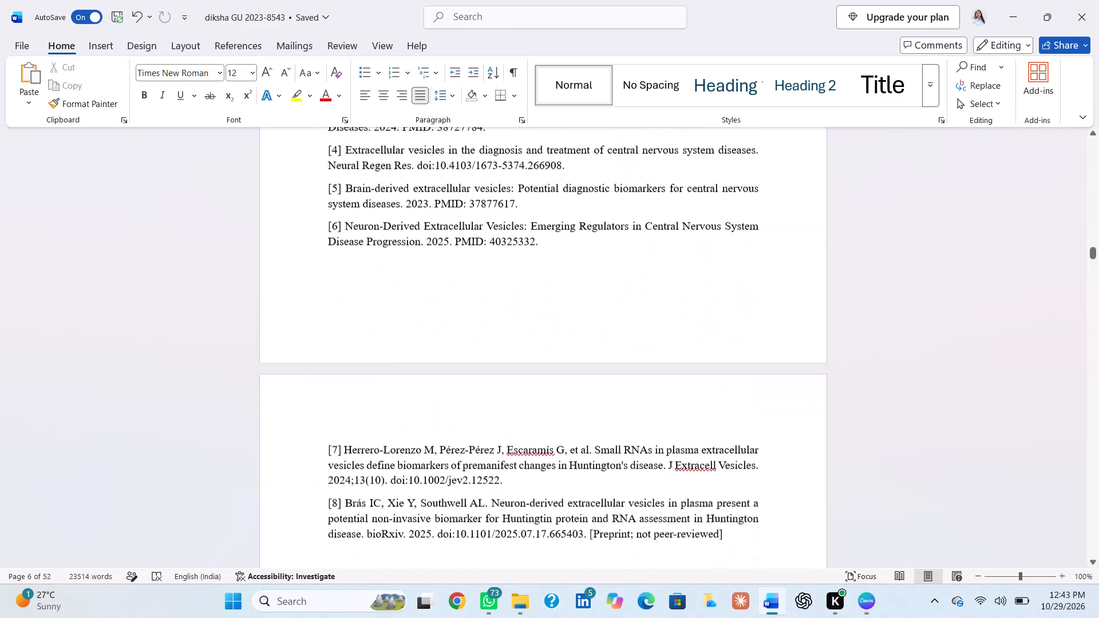
pyautogui.scroll(-9, 548, 375)
pyautogui.scroll(1, 548, 375)
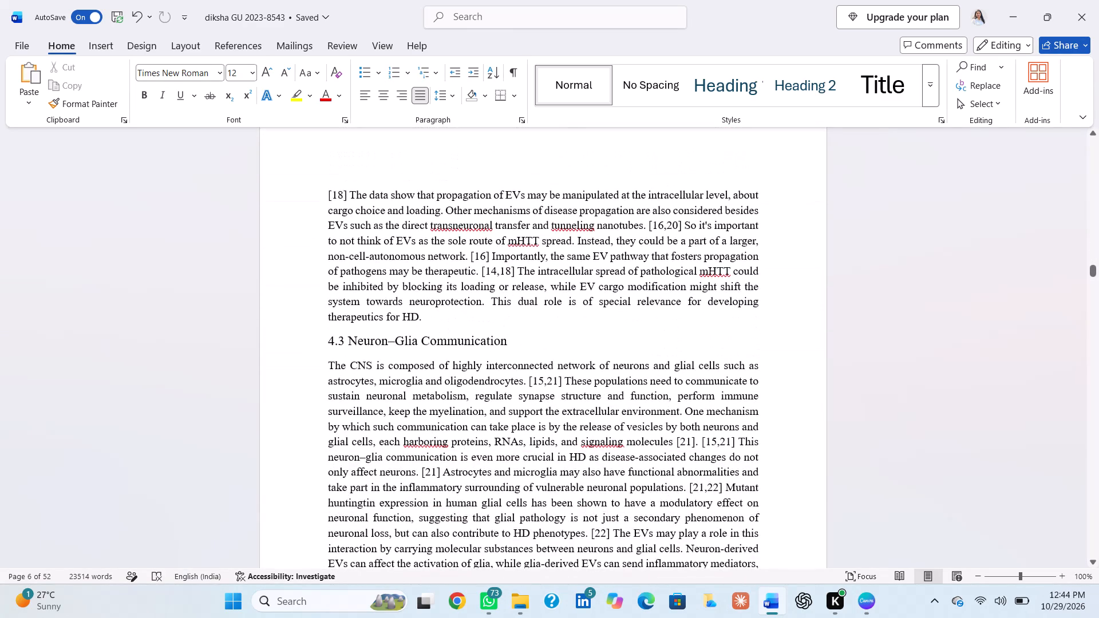
pyautogui.scroll(13, 548, 375)
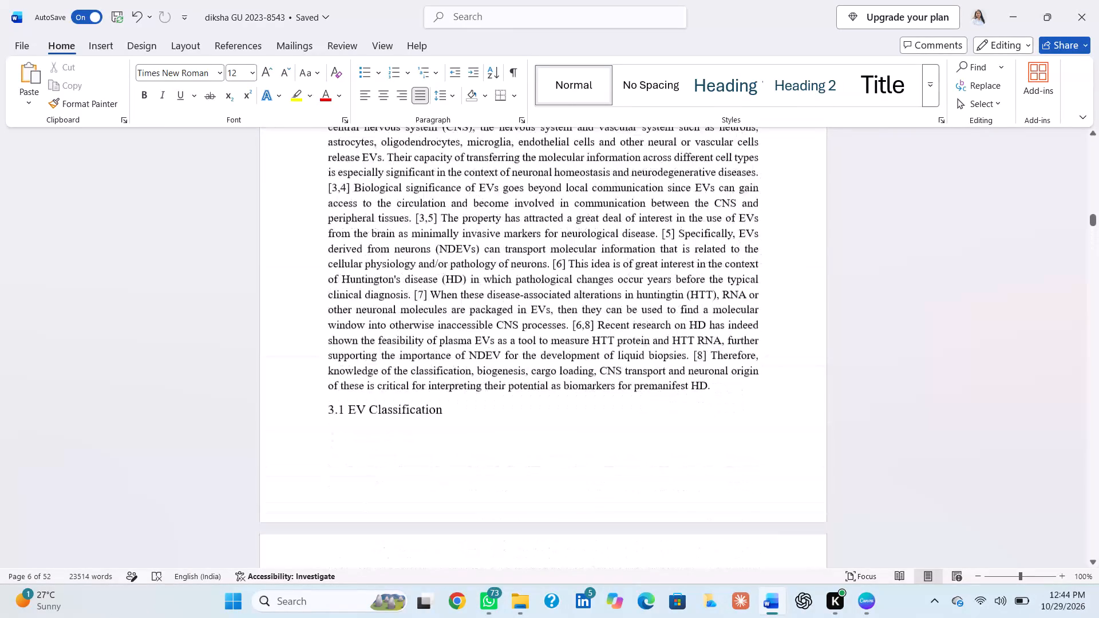
pyautogui.scroll(1, 548, 375)
pyautogui.scroll(-1, 548, 375)
pyautogui.scroll(1, 548, 375)
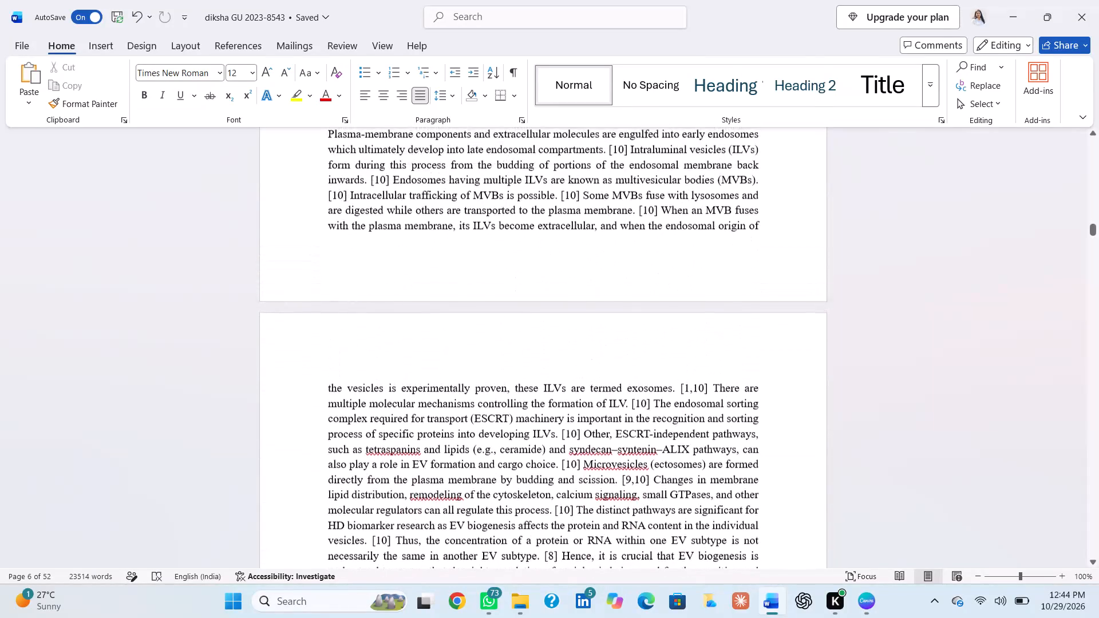
pyautogui.scroll(-1, 548, 375)
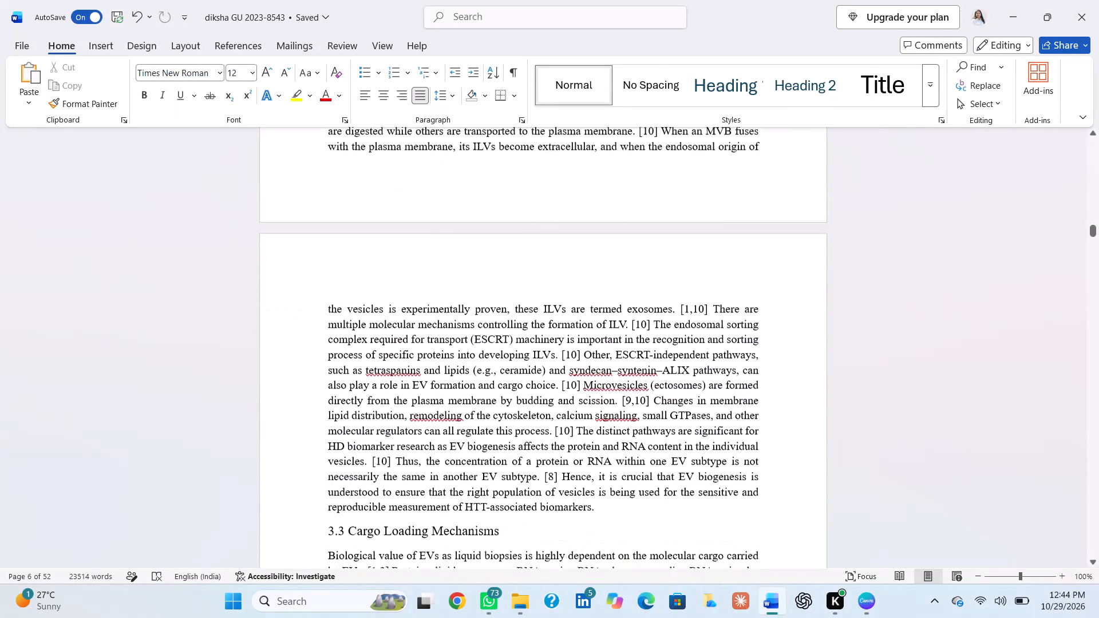
pyautogui.scroll(-1, 548, 375)
pyautogui.click(592, 470)
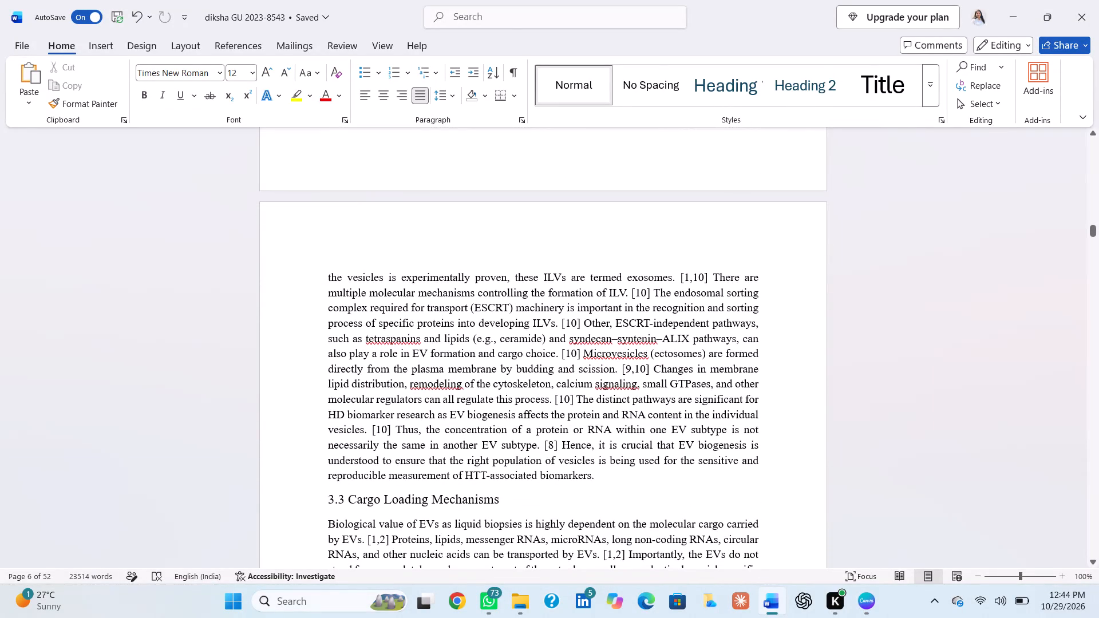
pyautogui.press('Right')
pyautogui.press('Return')
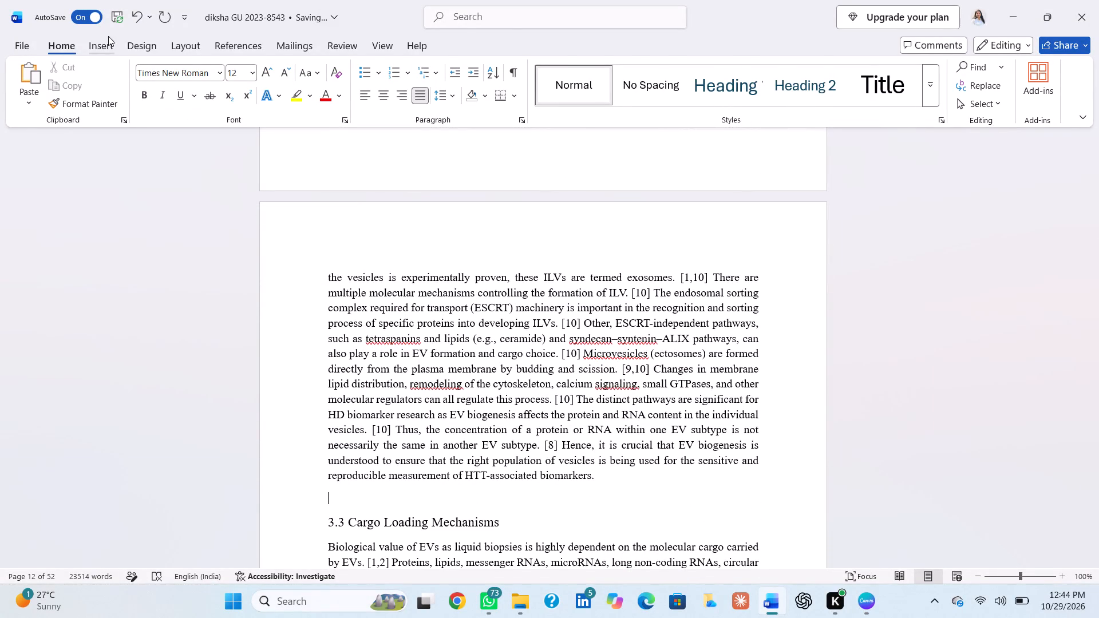
# Insert picture 2 from the "figure 1 hd" folder on the empty line before heading 3.3.
pyautogui.click(106, 35)
pyautogui.click(160, 102)
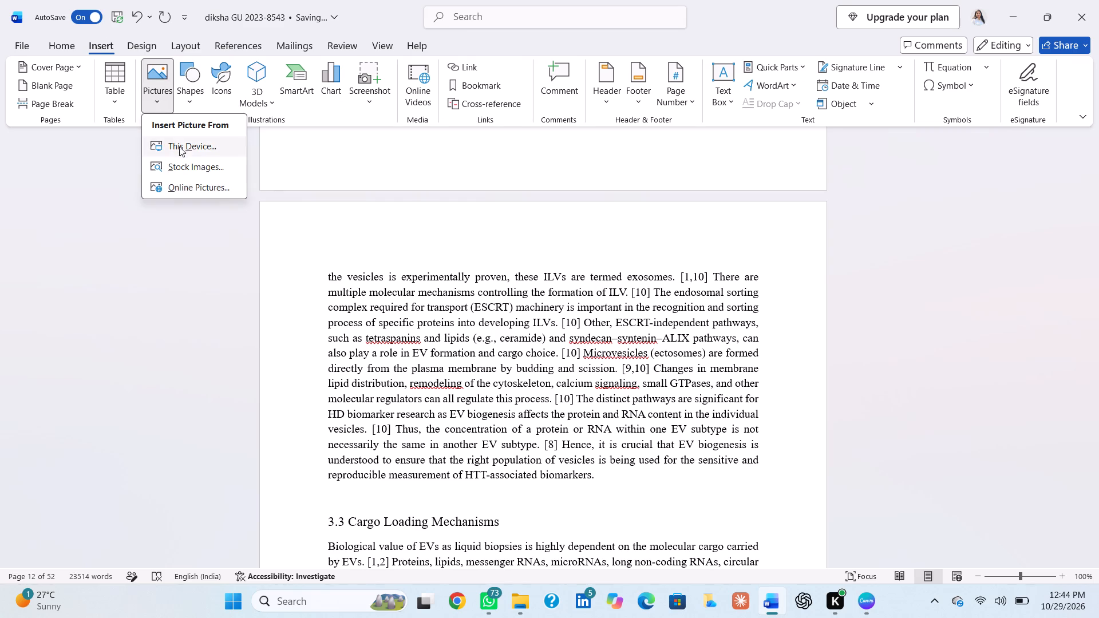
pyautogui.click(179, 149)
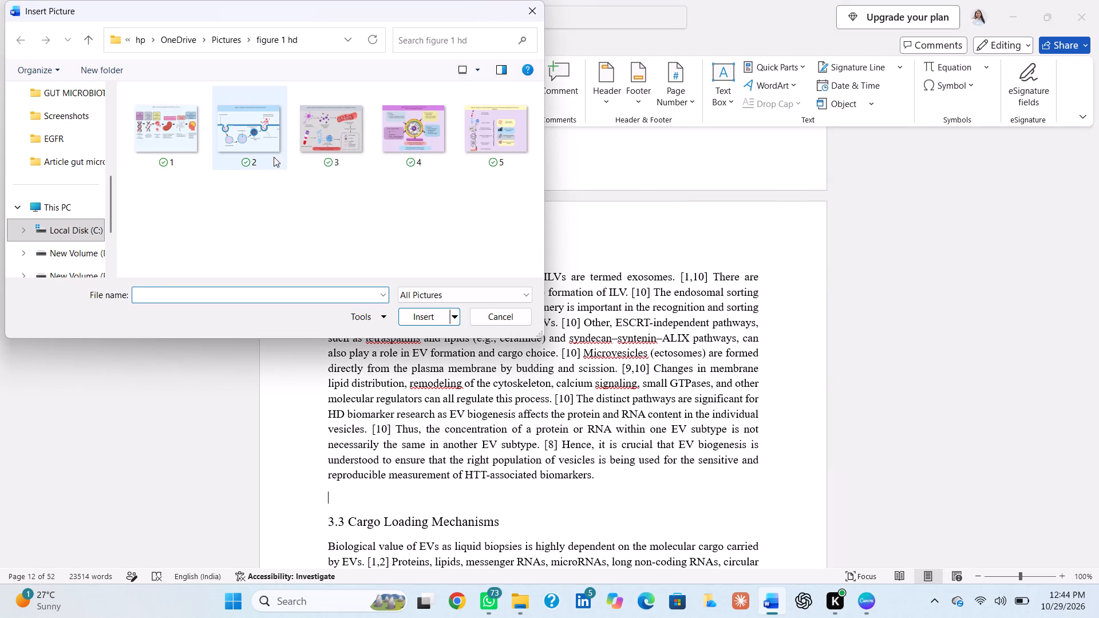
pyautogui.click(238, 157)
pyautogui.click(427, 318)
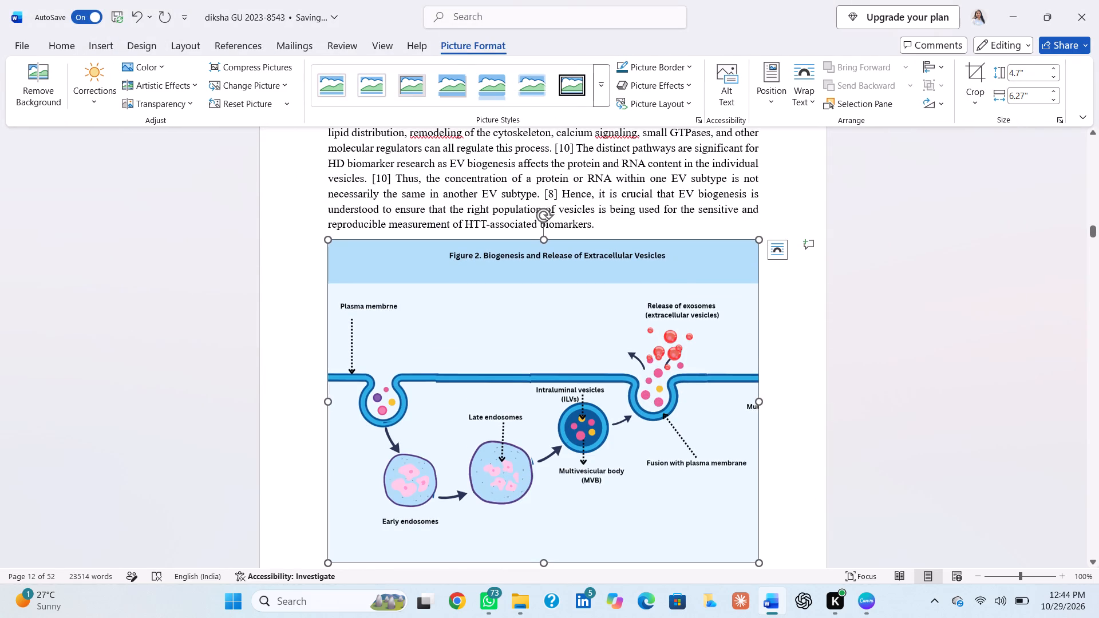
pyautogui.click(261, 409)
pyautogui.click(208, 423)
pyautogui.scroll(-1, 421, 459)
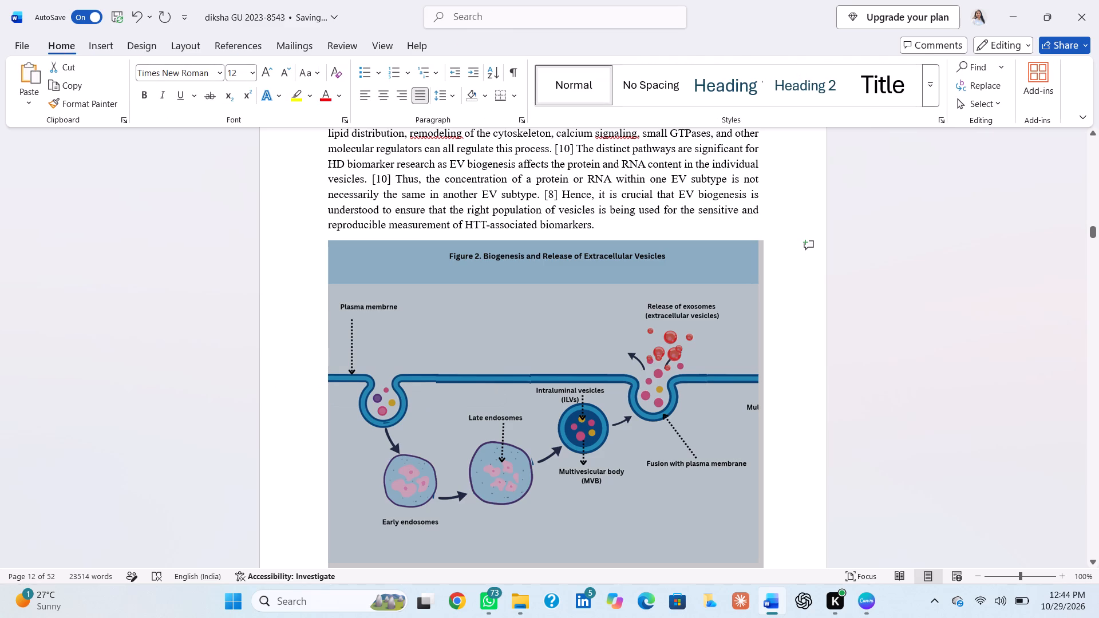
# Search the document for "6" followed by a space and go to the match in heading 6.6 Biomarkers for Clinical Trials.
pyautogui.scroll(-10, 421, 459)
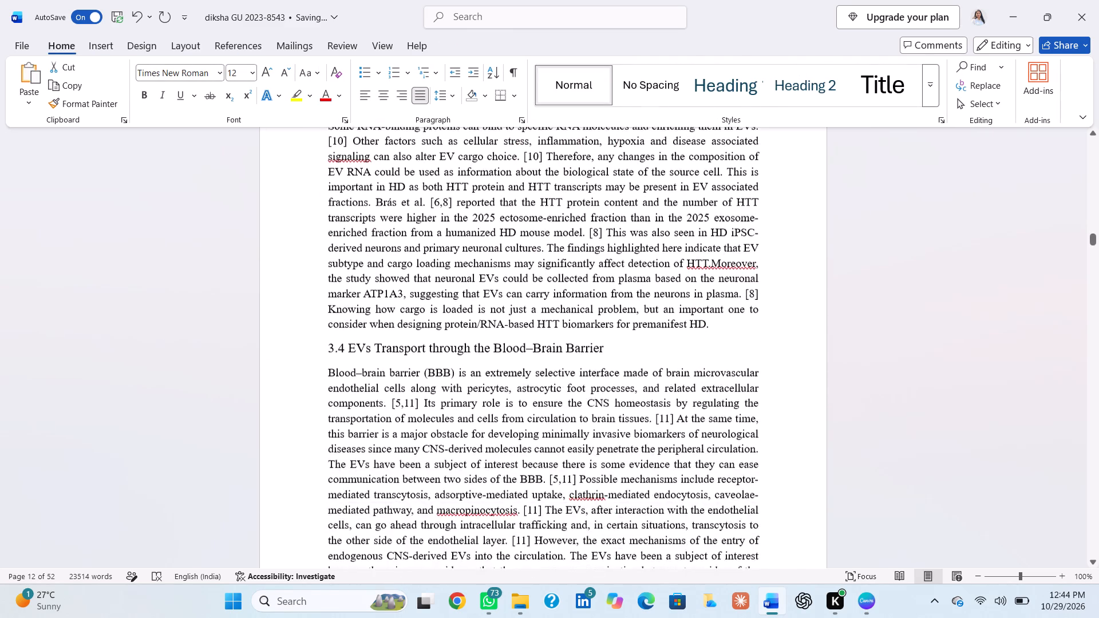
pyautogui.scroll(-4, 421, 459)
pyautogui.scroll(1, 421, 459)
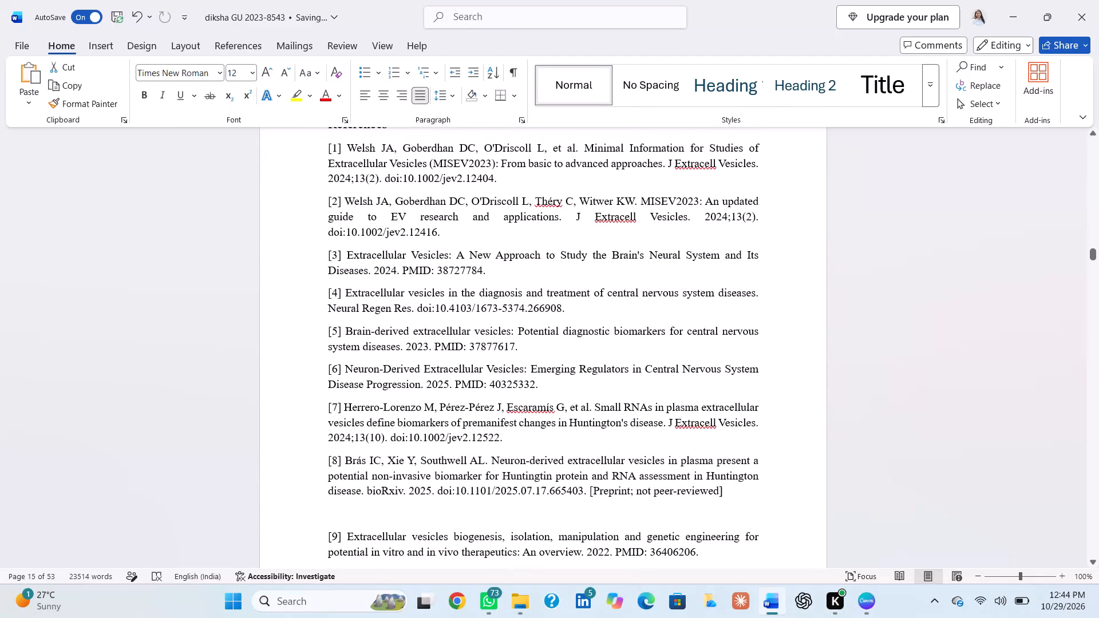
pyautogui.hotkey('ctrl', 'f')
pyautogui.press('BackSpace')
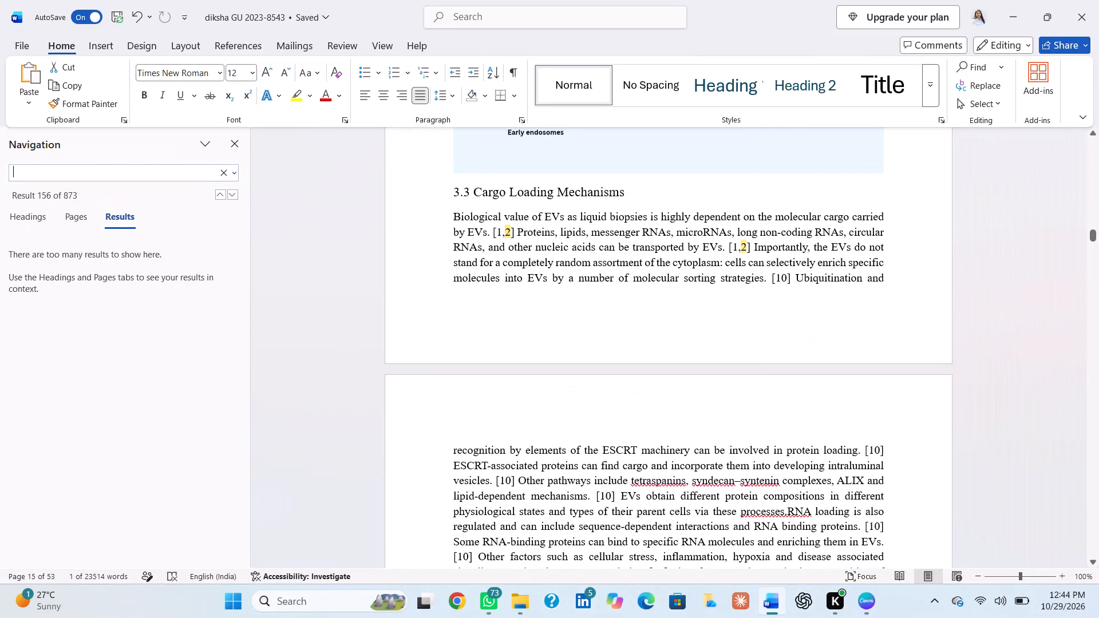
pyautogui.write('6')
pyautogui.press('space')
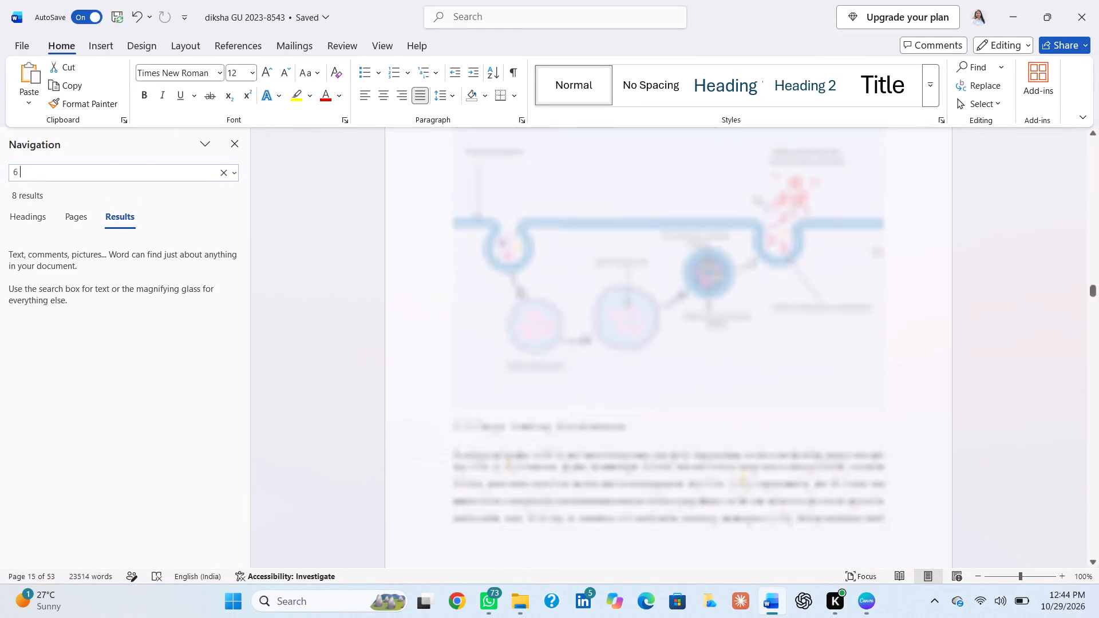
pyautogui.press('Return')
pyautogui.press('Return')
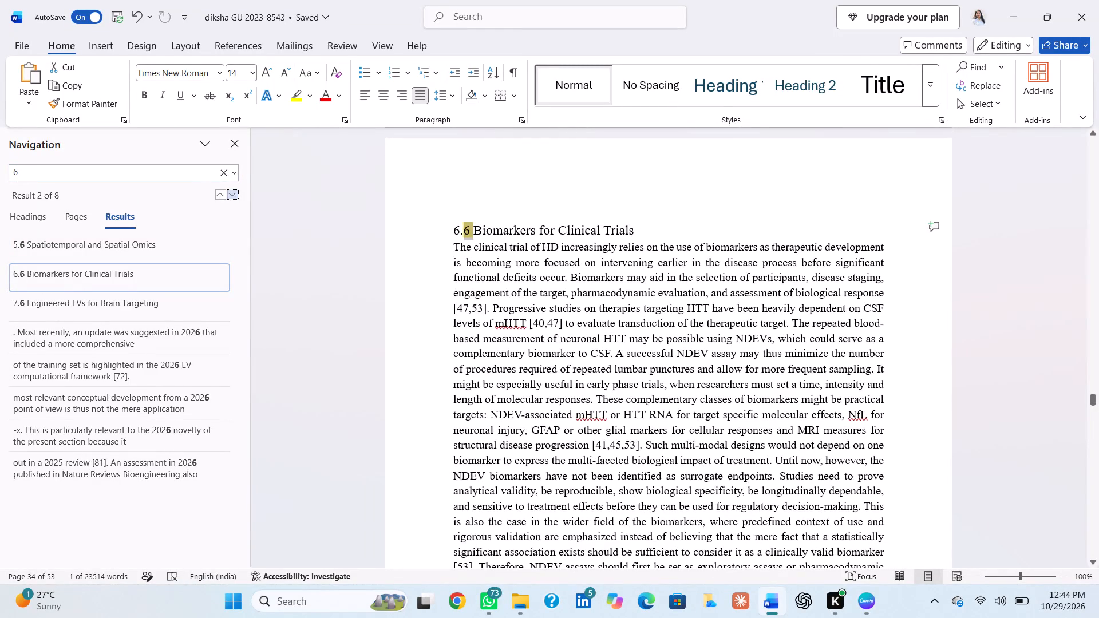
# Add an empty line after the section 6 introductory paragraph, just before heading 6.1 Current Biomarker Landscape in Huntington's Disease.
pyautogui.scroll(8, 419, 376)
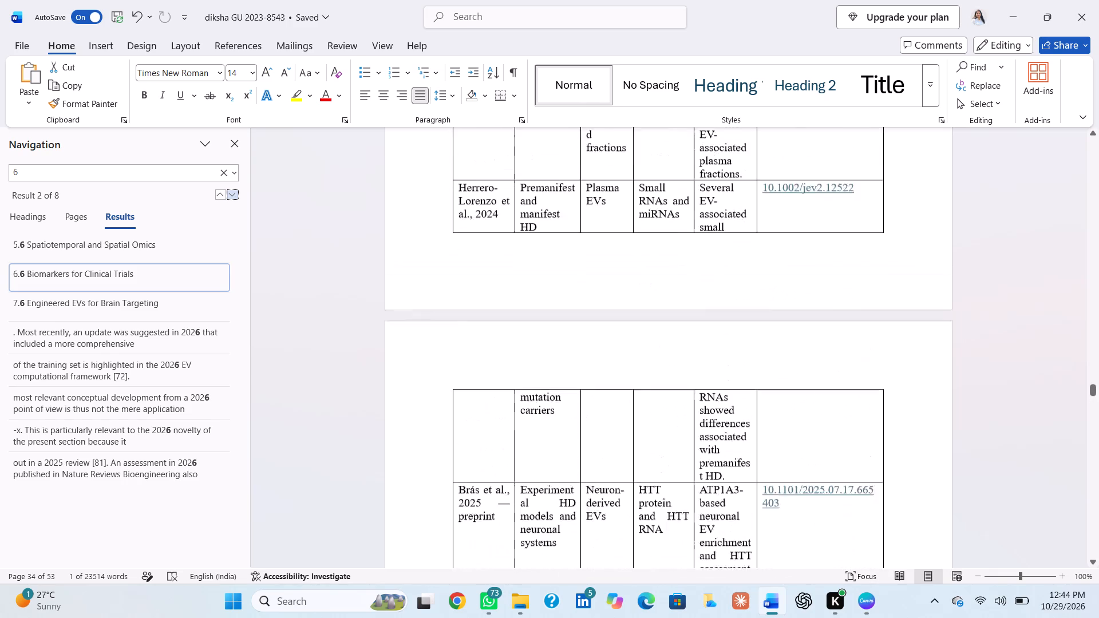
pyautogui.scroll(2, 419, 376)
pyautogui.scroll(-1, 419, 376)
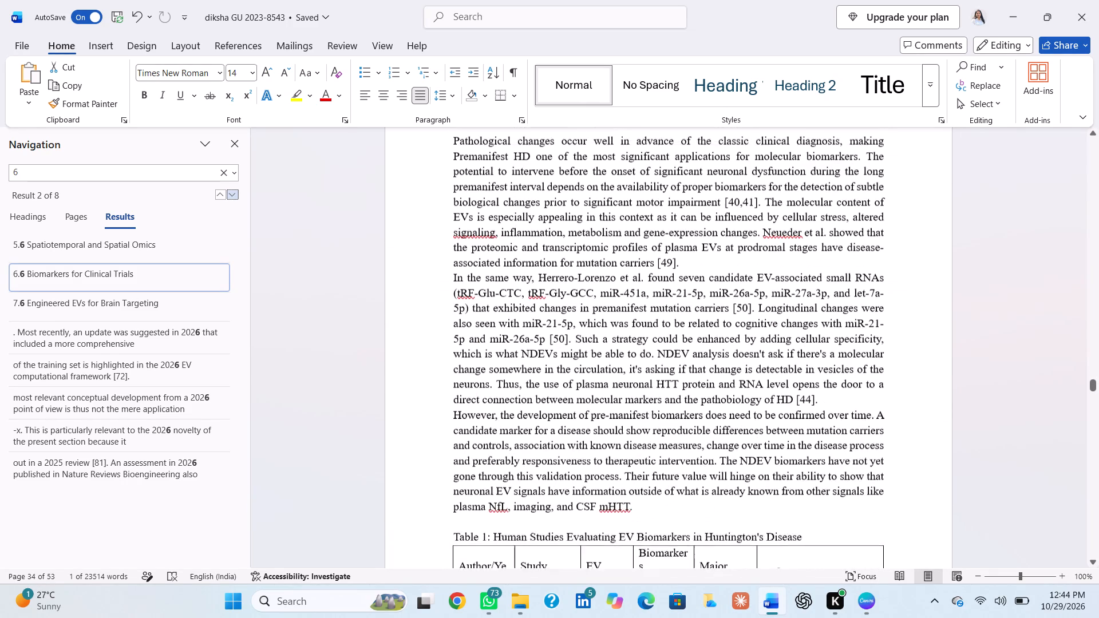
pyautogui.scroll(-1, 419, 376)
pyautogui.hscroll(1, 419, 376)
pyautogui.scroll(1, 419, 376)
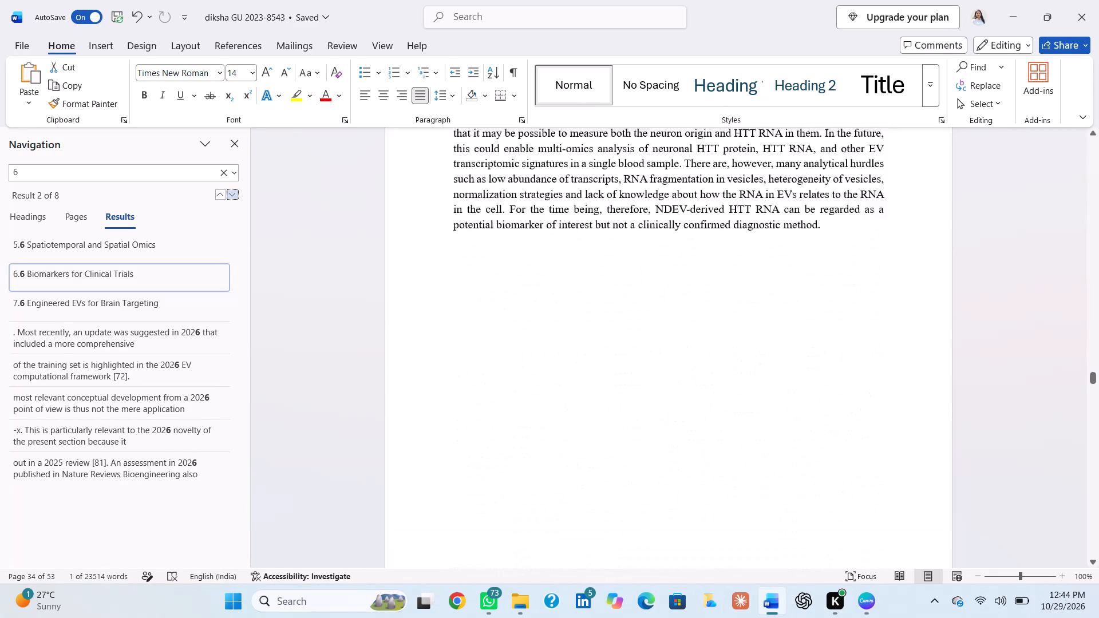
pyautogui.scroll(5, 419, 376)
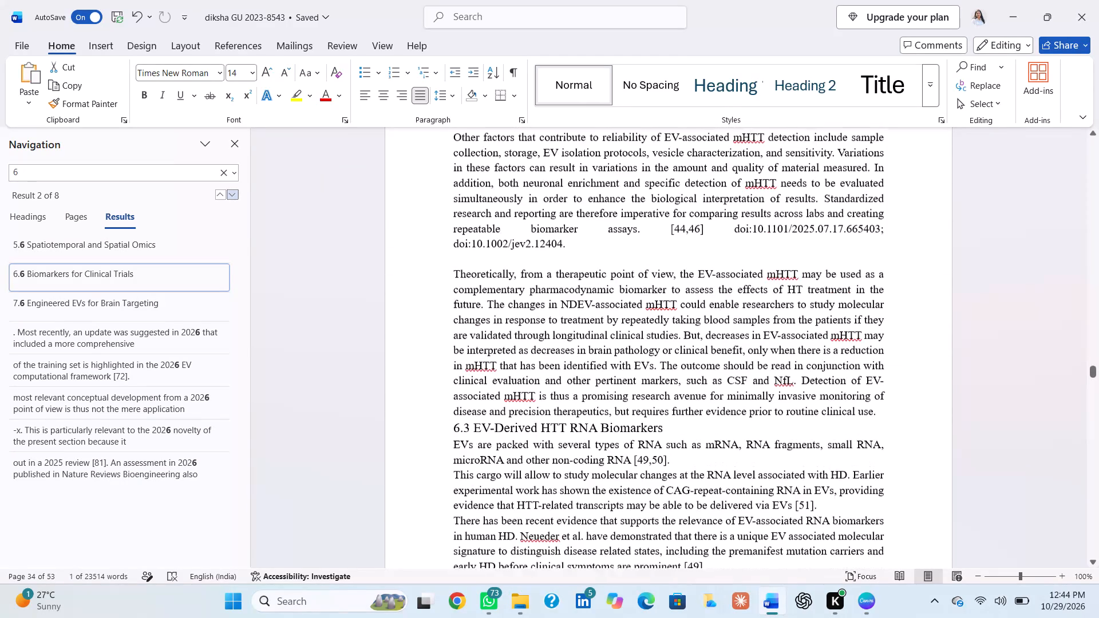
pyautogui.scroll(4, 419, 376)
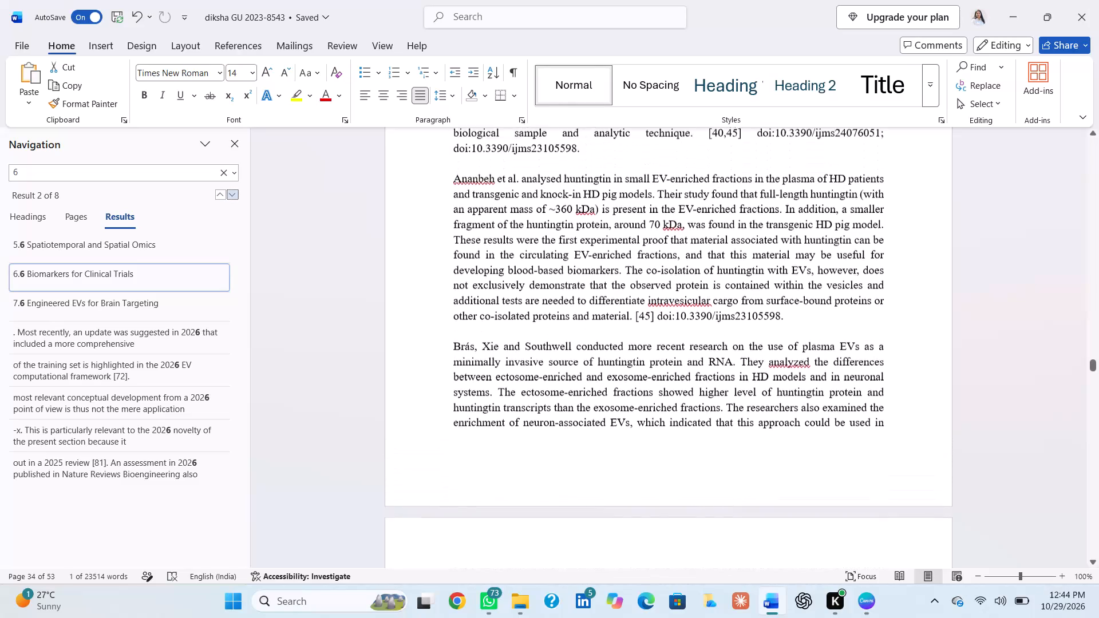
pyautogui.scroll(2, 419, 376)
pyautogui.keyDown('ctrl'); pyautogui.scroll(-1, 419, 376); pyautogui.keyUp('ctrl')
pyautogui.keyDown('ctrl'); pyautogui.scroll(1, 419, 376); pyautogui.keyUp('ctrl')
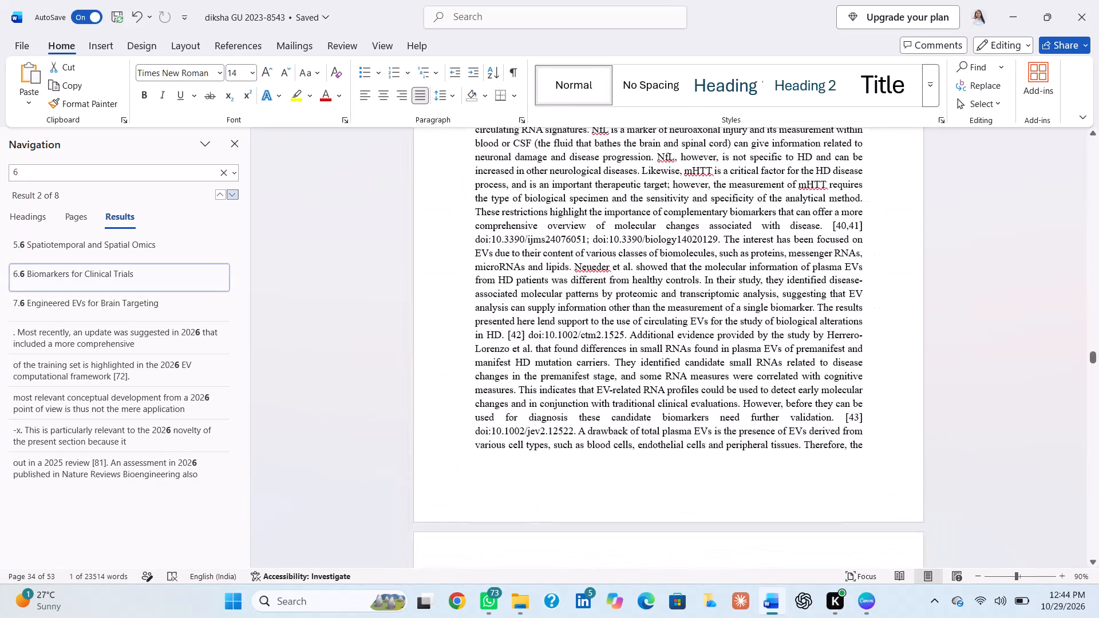
pyautogui.scroll(3, 471, 298)
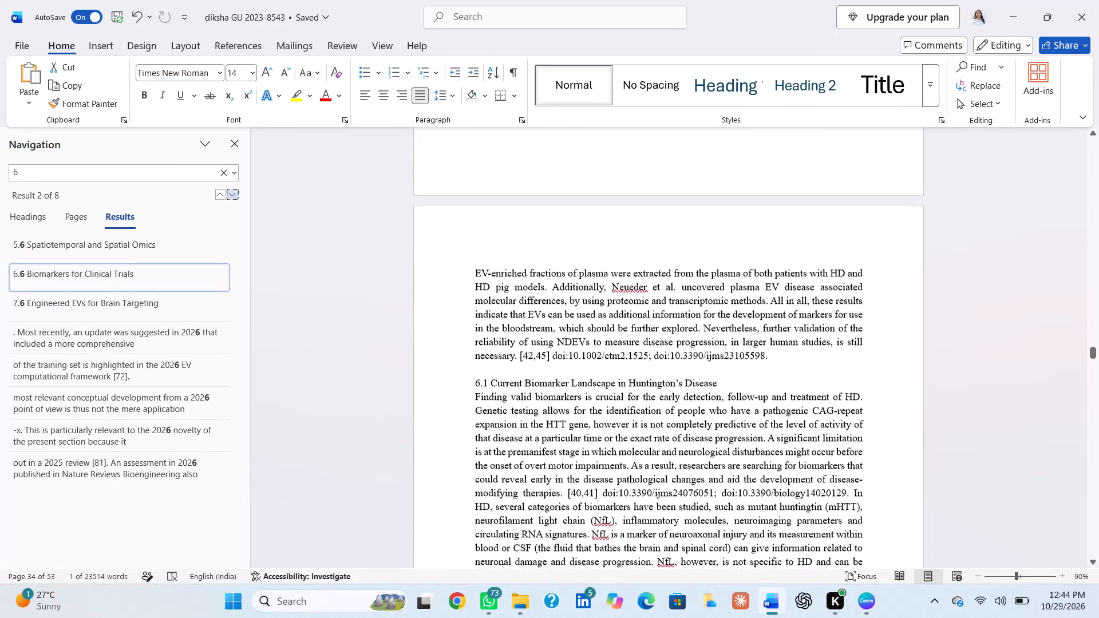
pyautogui.scroll(1, 471, 298)
pyautogui.click(800, 355)
pyautogui.press('Return')
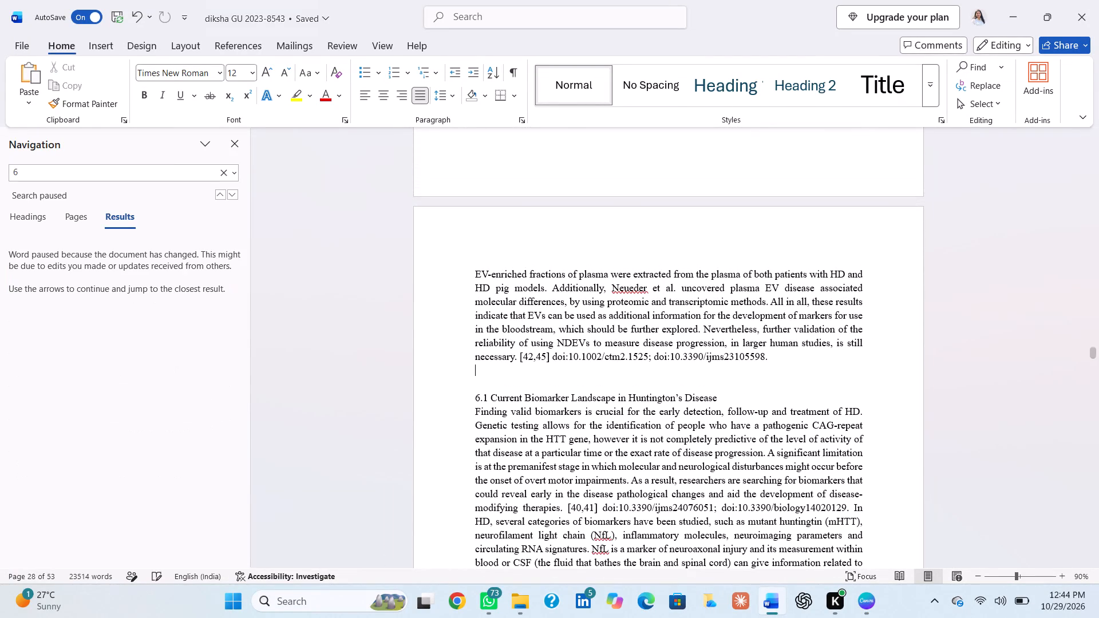
# Insert picture 3 from the "figure 1 hd" folder on the empty line before heading 6.1.
pyautogui.click(106, 47)
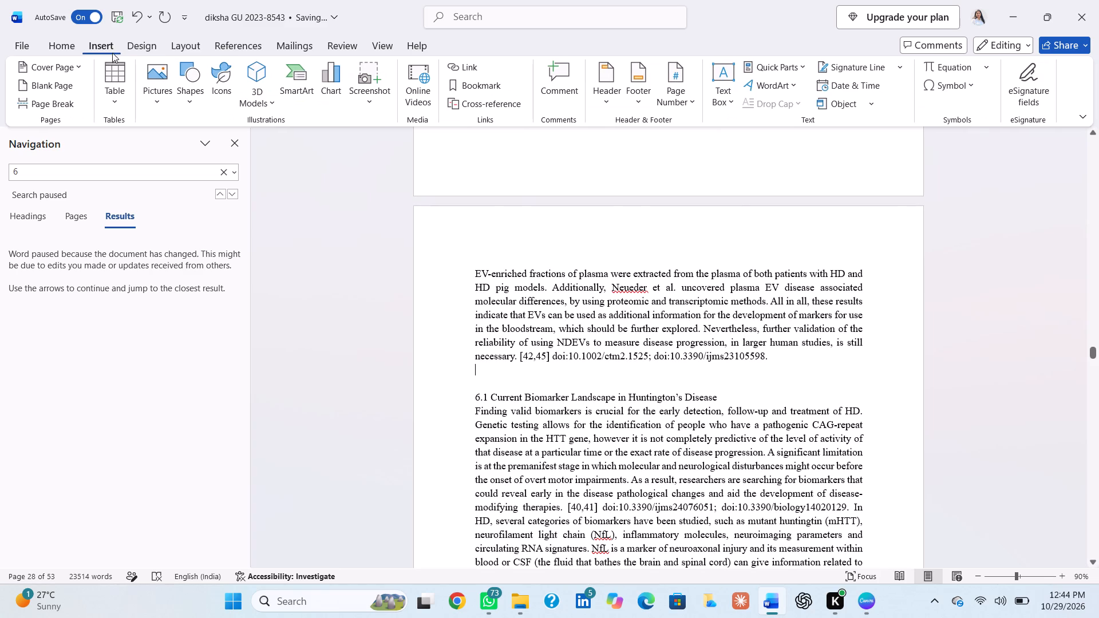
pyautogui.click(151, 92)
pyautogui.click(182, 150)
pyautogui.click(326, 134)
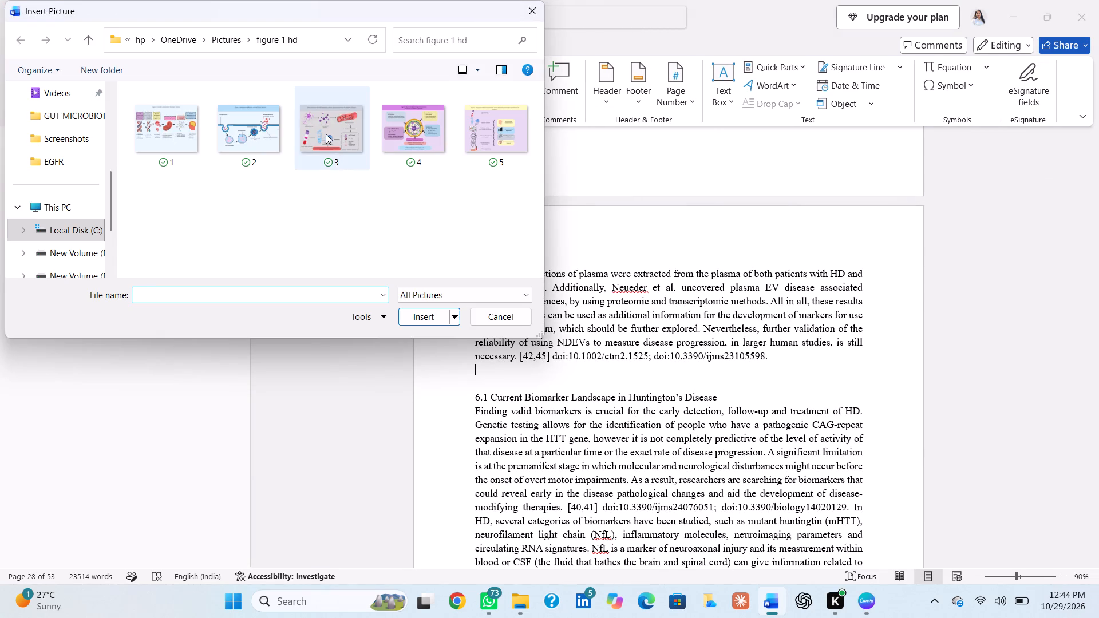
pyautogui.click(413, 318)
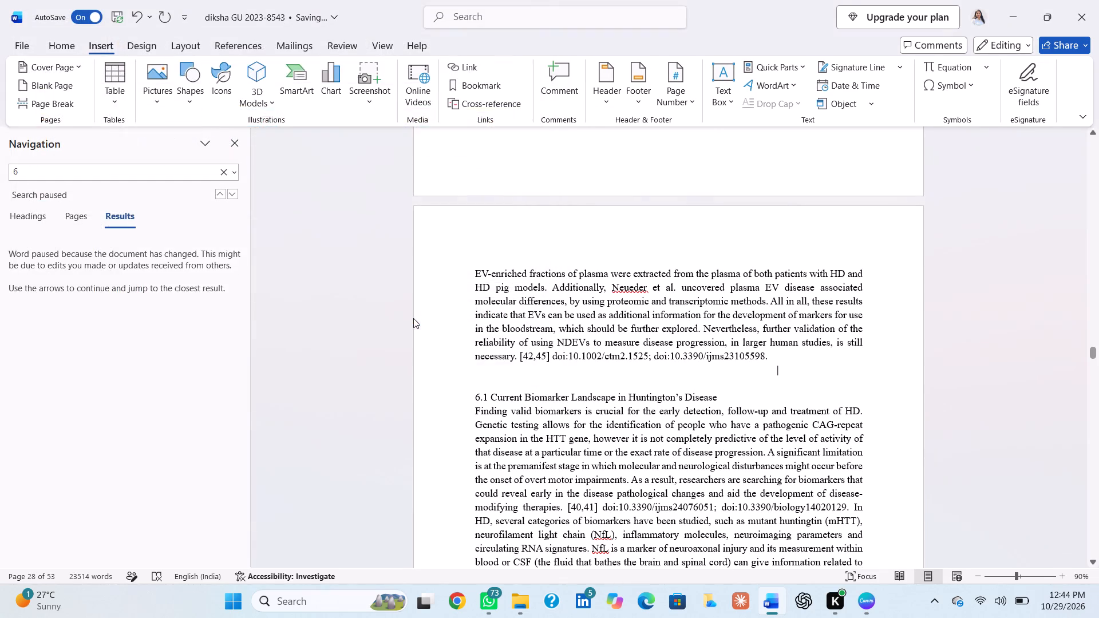
pyautogui.click(421, 390)
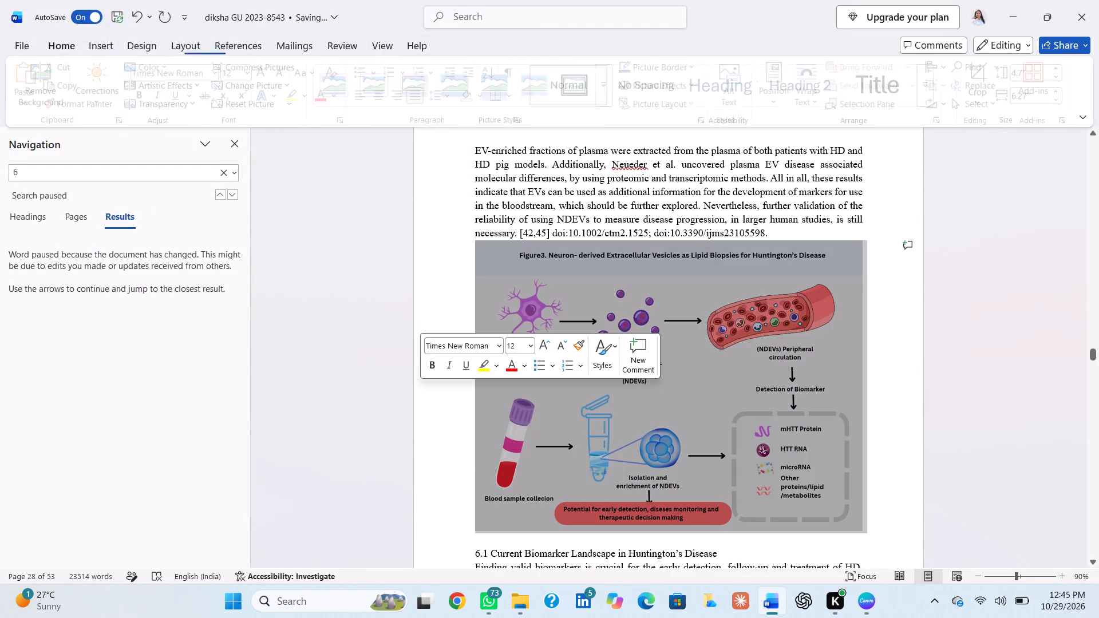
pyautogui.click(363, 431)
# Add an empty line after the section 7 introductory paragraph, just before heading 7.1 EV-Based Delivery of siRNA.
pyautogui.scroll(-1, 543, 433)
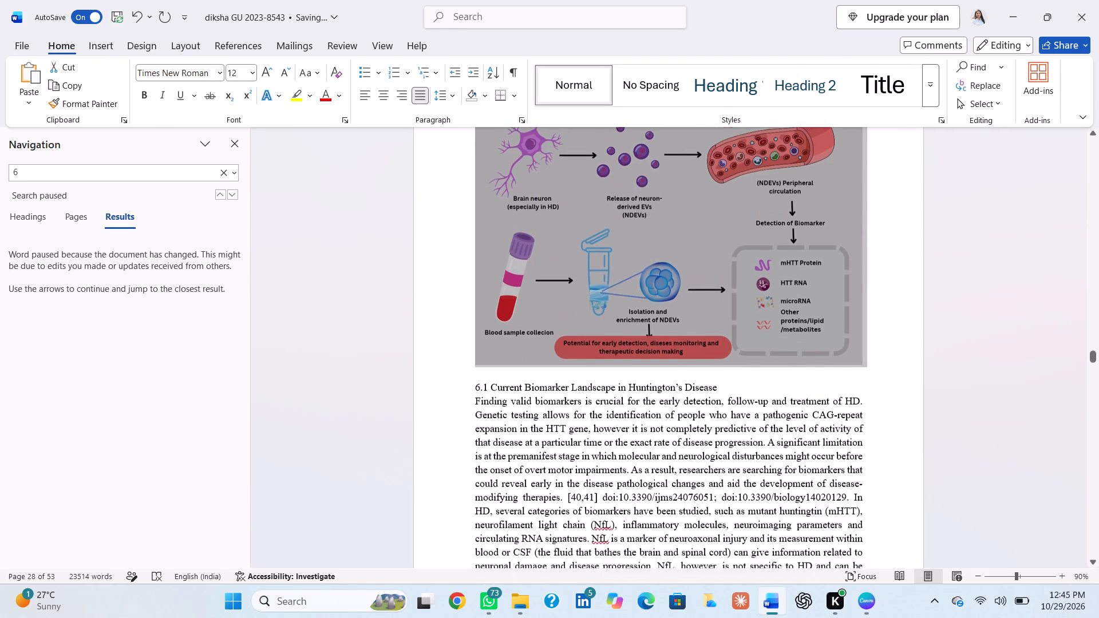
pyautogui.scroll(-3, 543, 433)
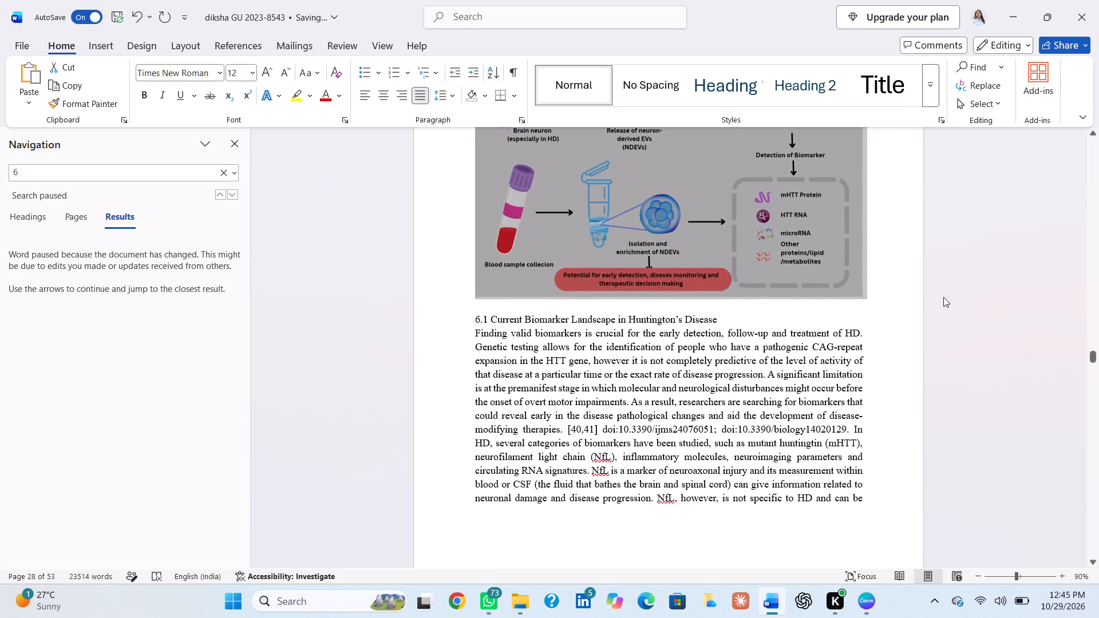
pyautogui.click(959, 290)
pyautogui.scroll(-5, 659, 414)
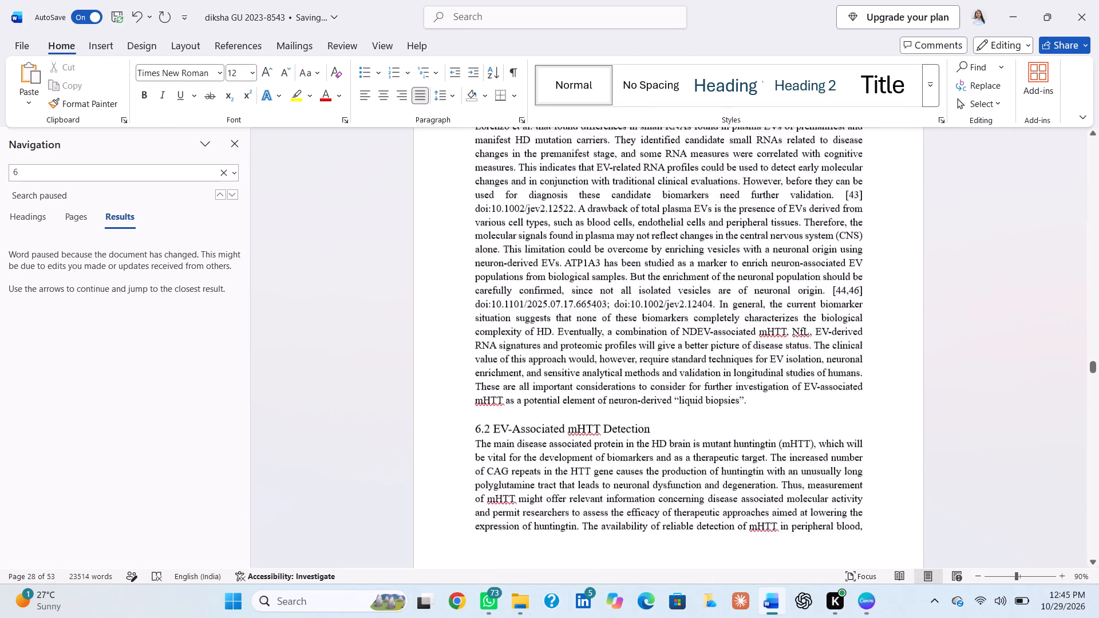
pyautogui.scroll(-9, 659, 414)
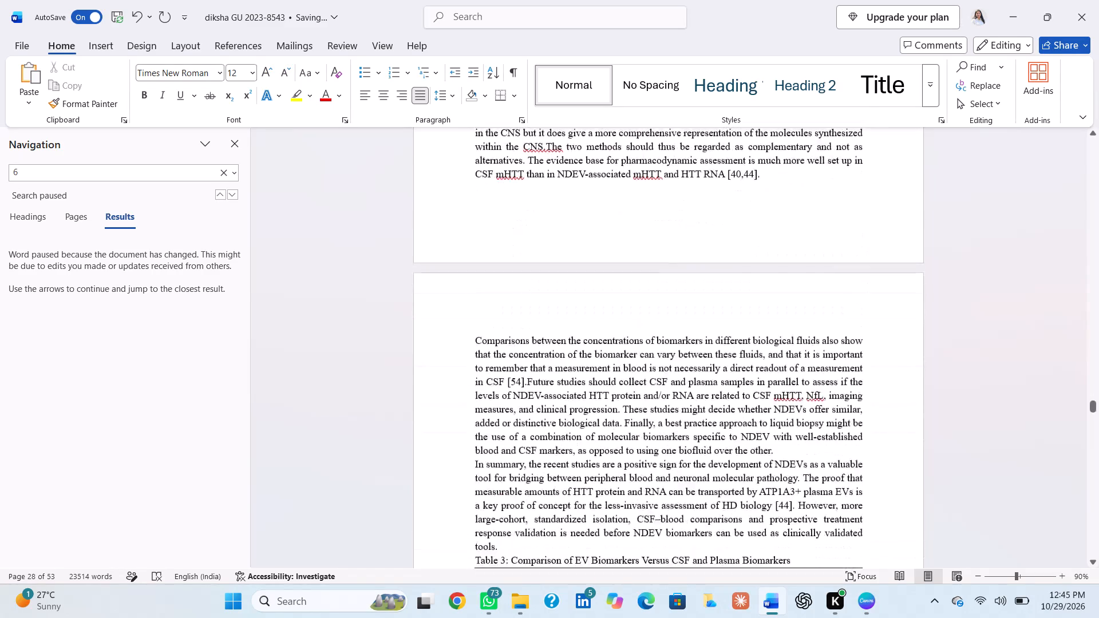
pyautogui.scroll(-3, 659, 414)
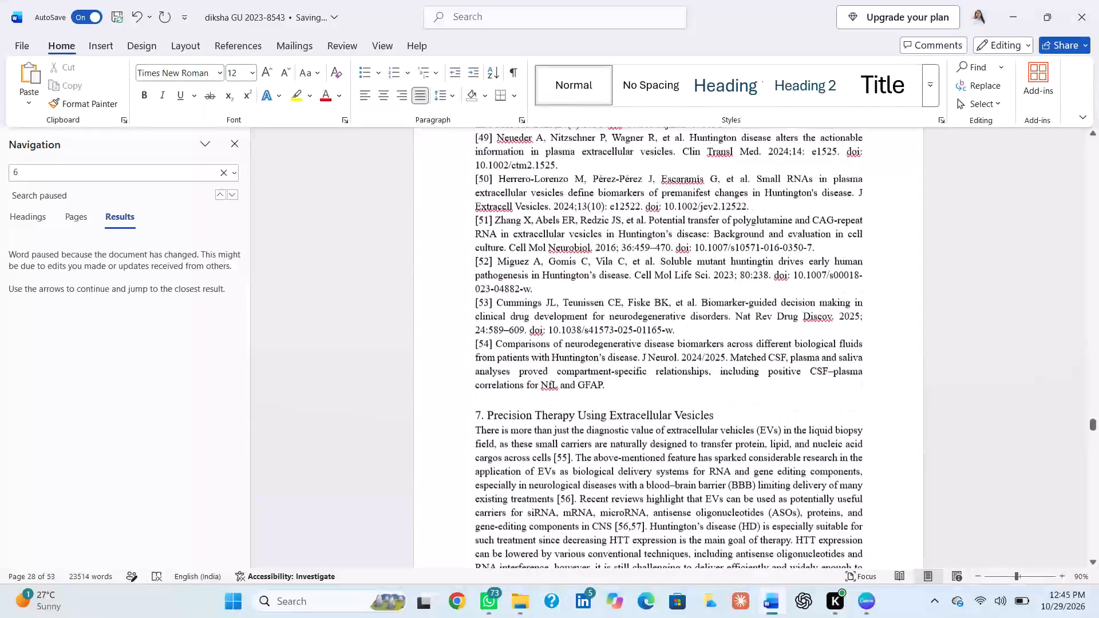
pyautogui.scroll(-2, 659, 414)
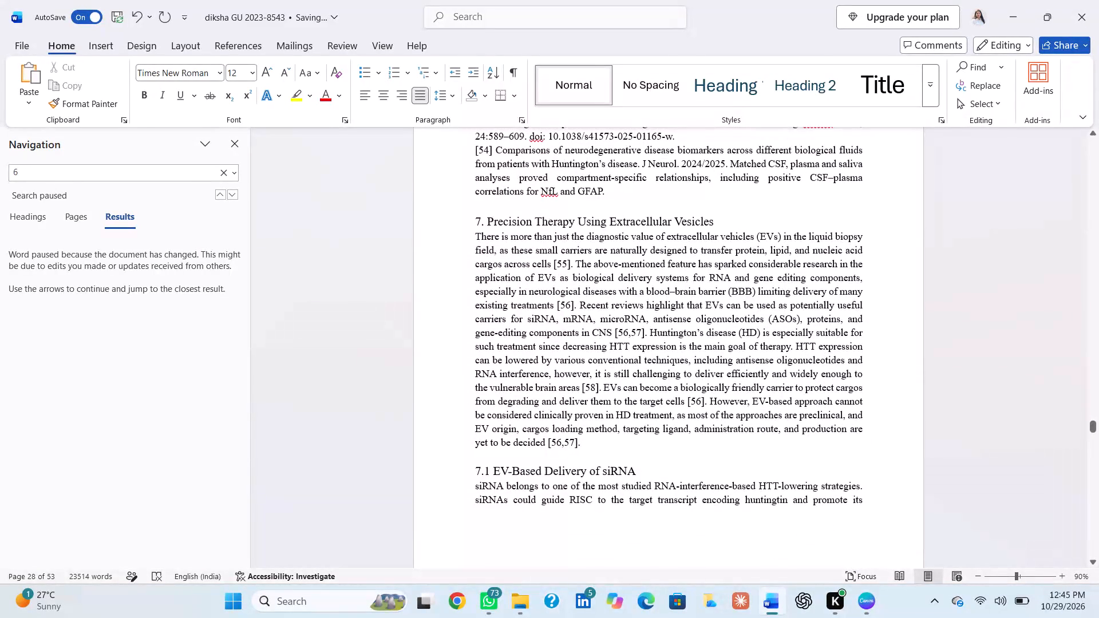
pyautogui.click(584, 443)
pyautogui.press('Return')
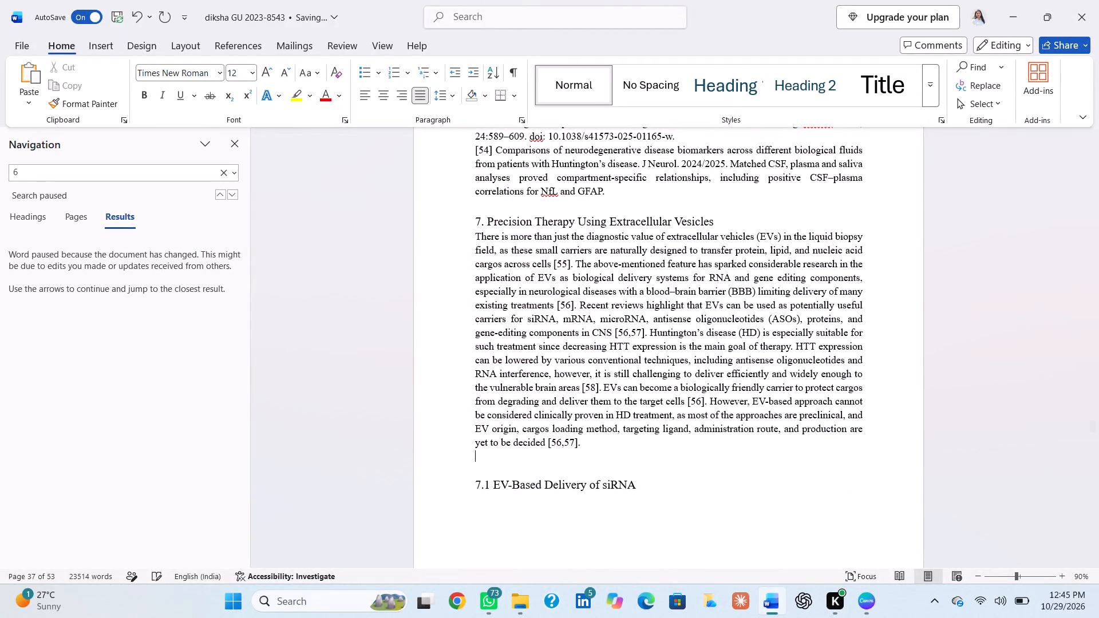
# Insert picture 4 from the "figure 1 hd" folder on the empty line before heading 7.1.
pyautogui.click(110, 45)
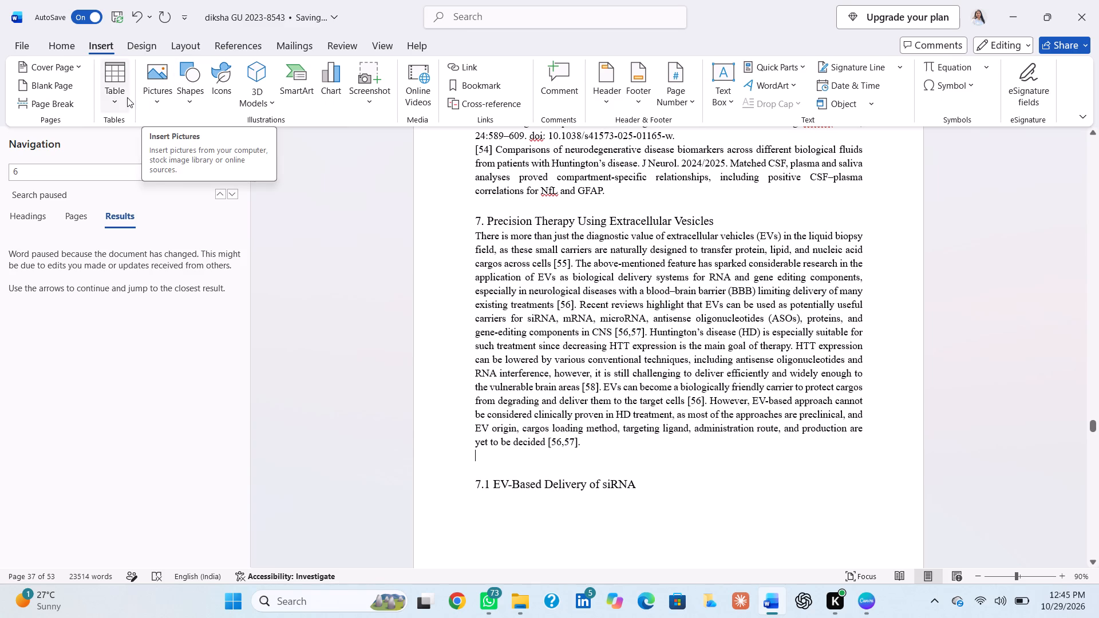
pyautogui.click(145, 101)
pyautogui.click(169, 146)
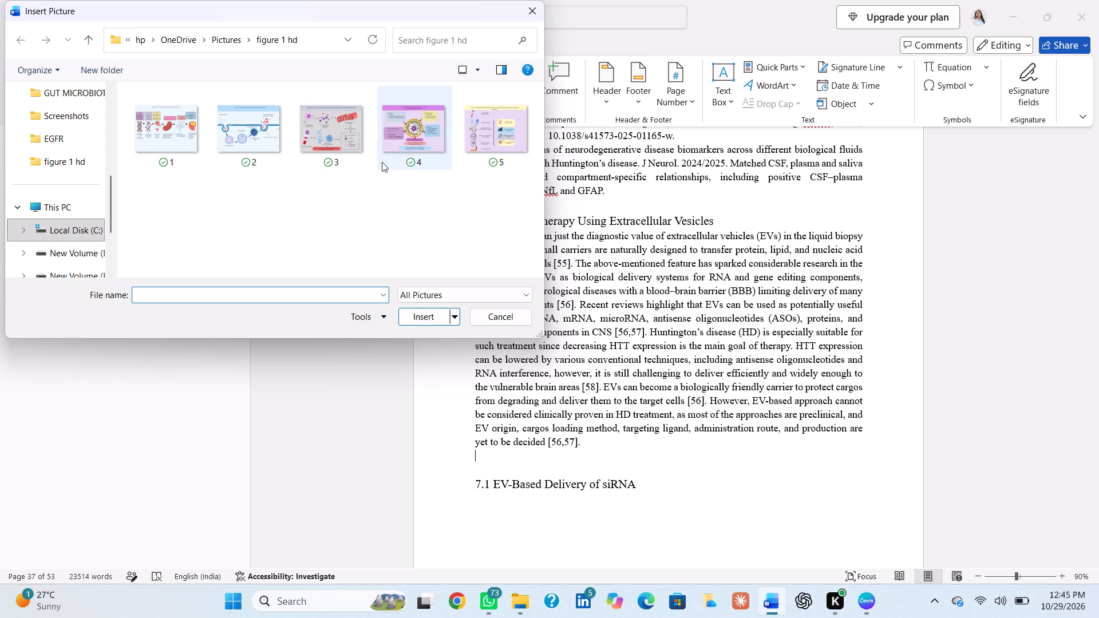
pyautogui.click(382, 161)
pyautogui.click(432, 308)
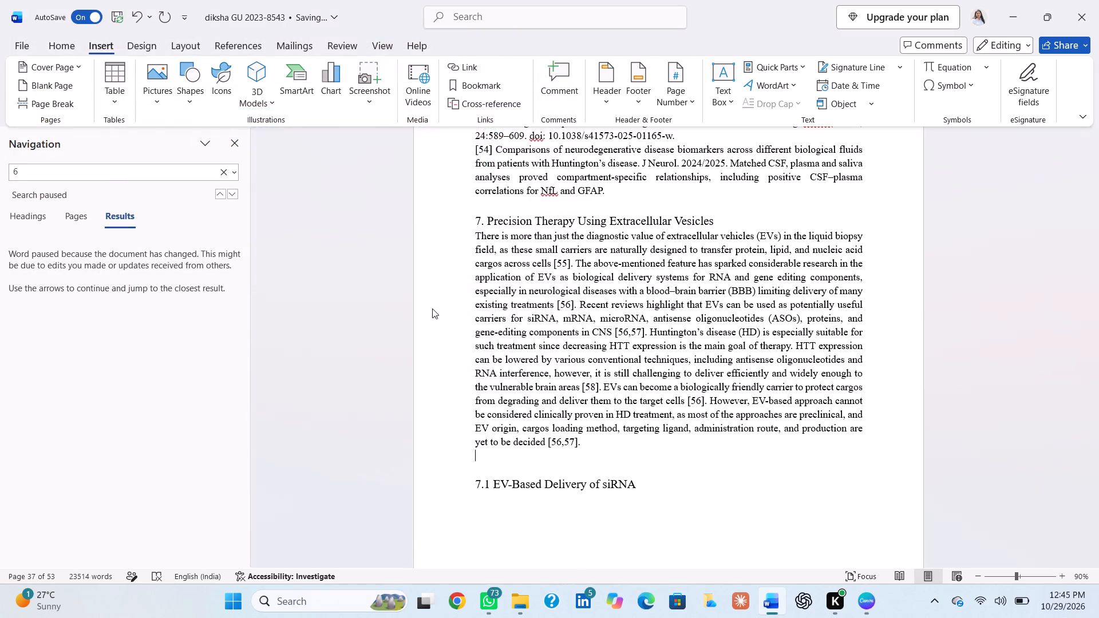
pyautogui.click(975, 388)
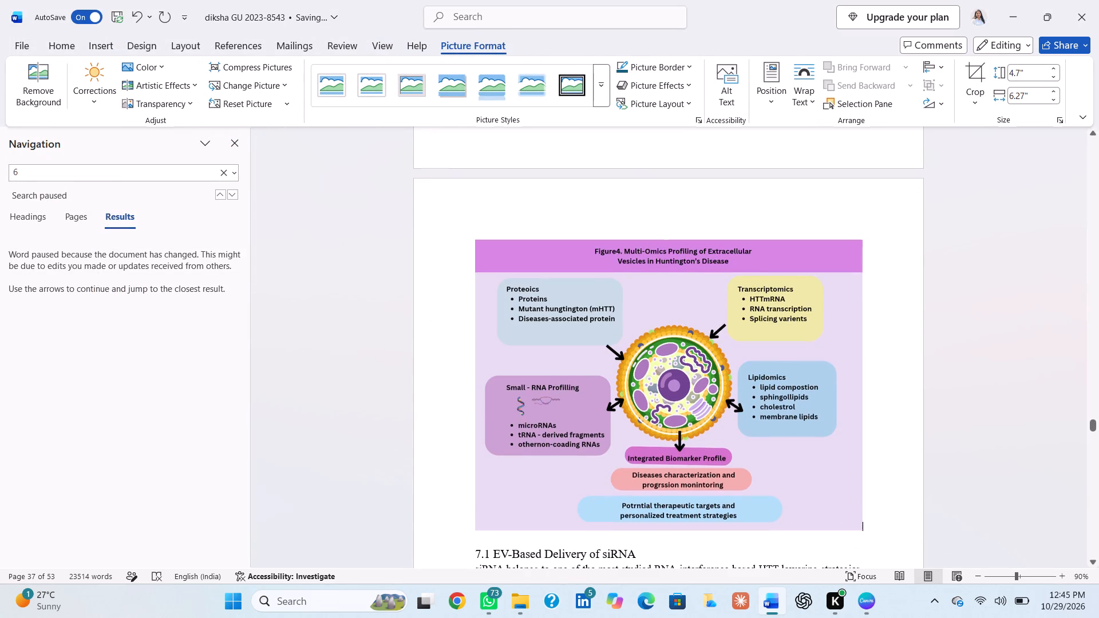
# Look through sections 7 and 8 for the place in the text where picture 5 belongs.
pyautogui.scroll(-5, 791, 415)
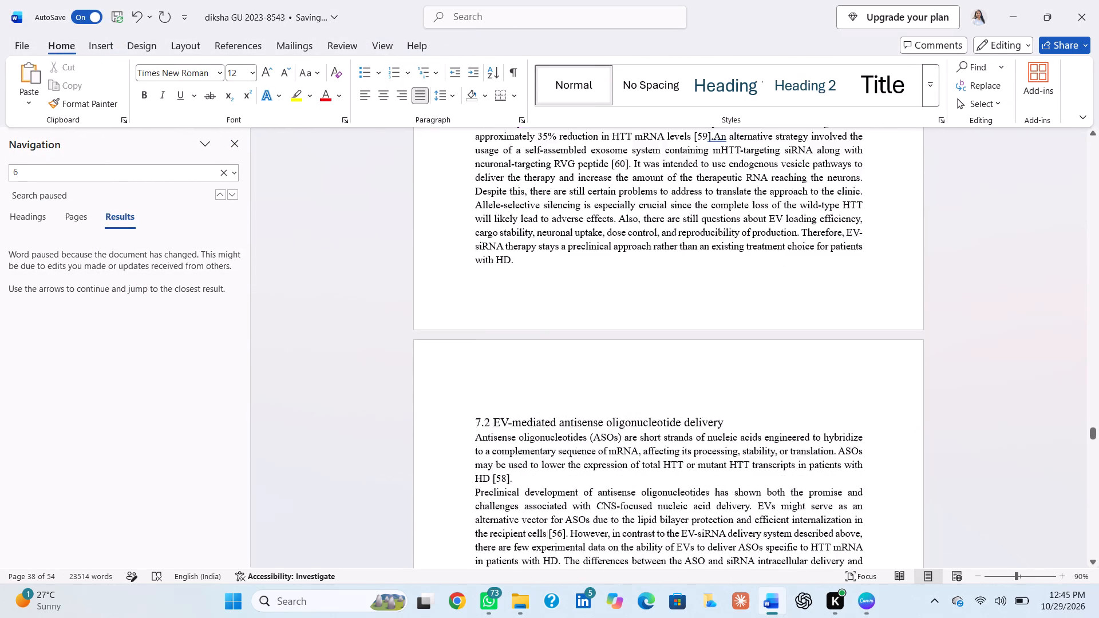
pyautogui.scroll(-11, 791, 415)
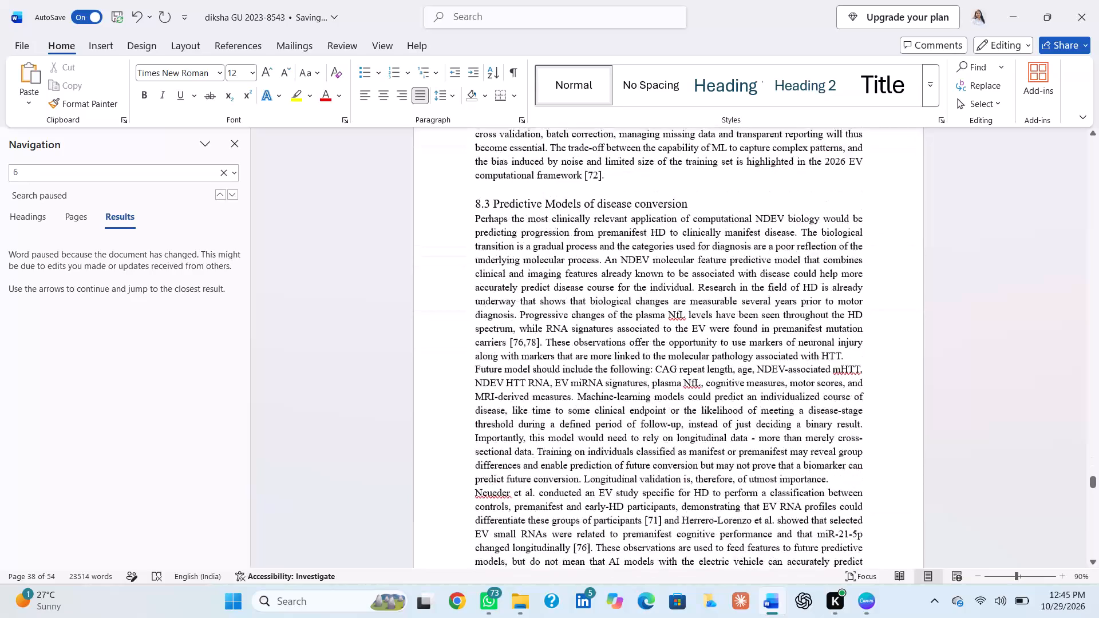
pyautogui.scroll(-2, 791, 415)
pyautogui.scroll(2, 791, 415)
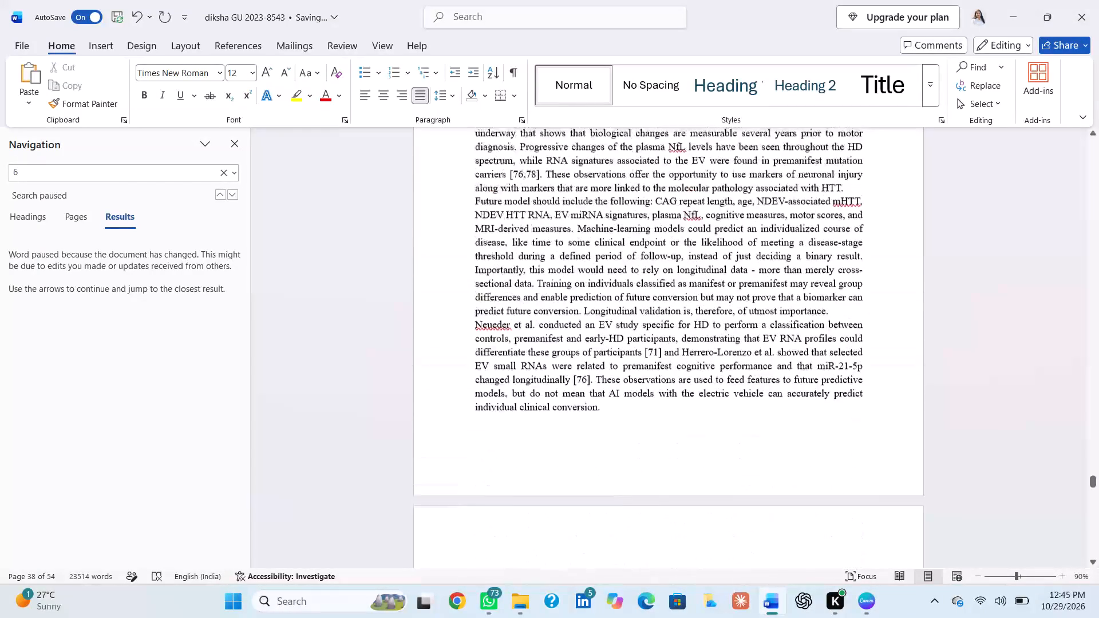
pyautogui.scroll(8, 791, 415)
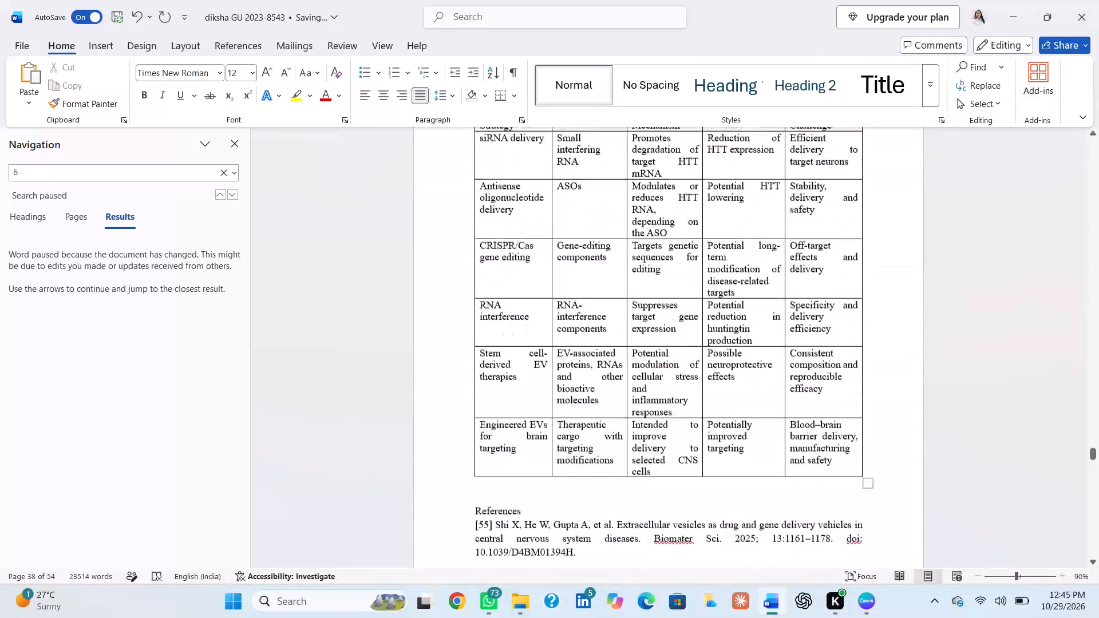
pyautogui.scroll(2, 791, 415)
pyautogui.scroll(-4, 791, 415)
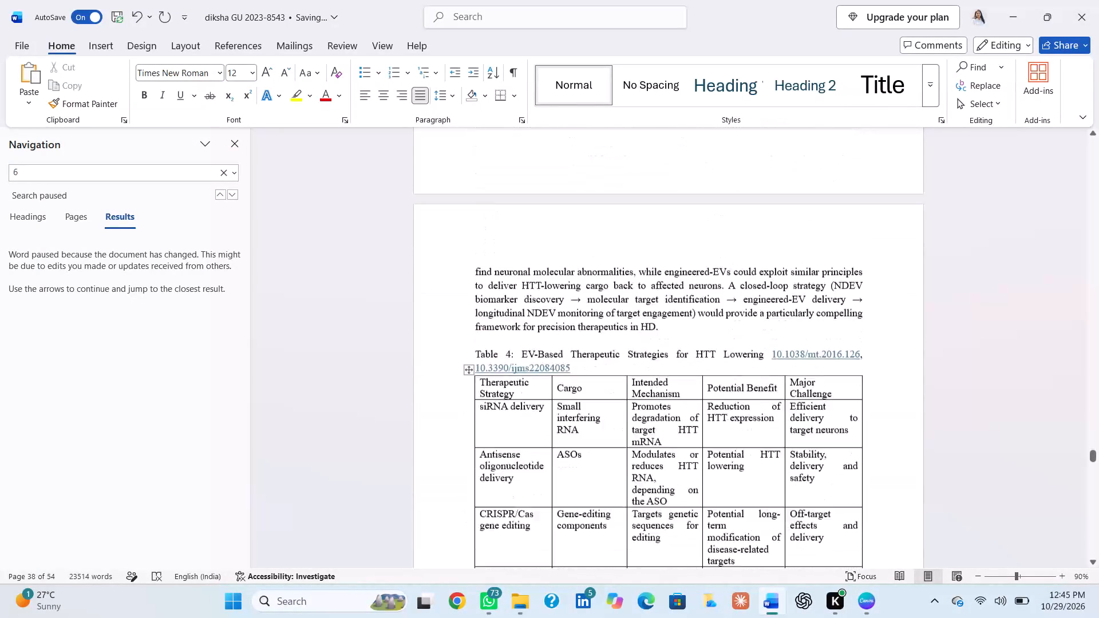
pyautogui.scroll(-6, 791, 415)
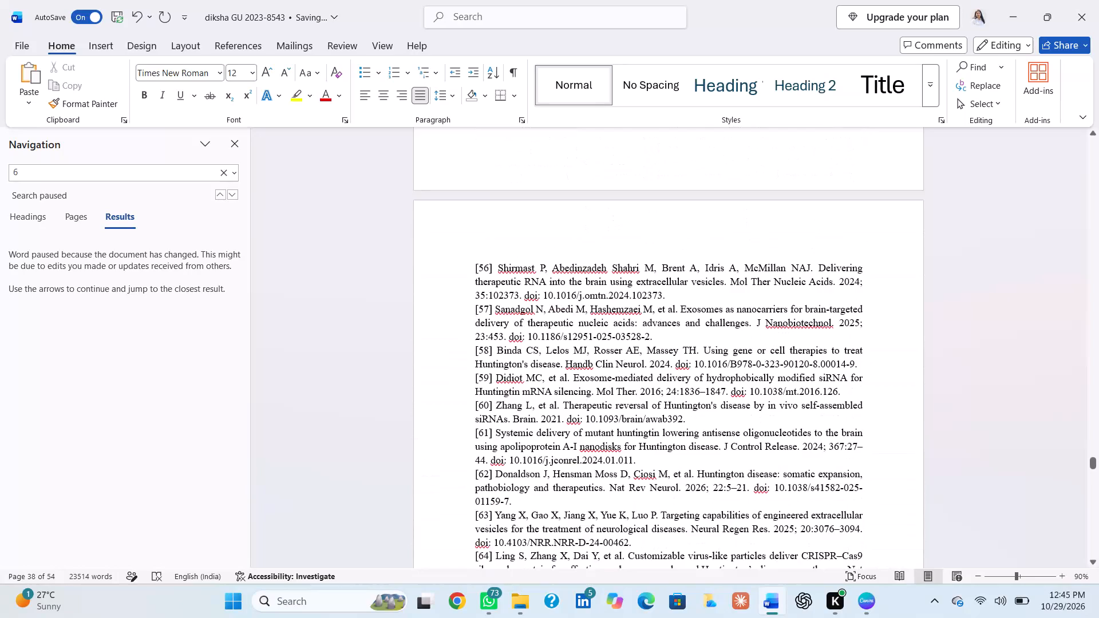
pyautogui.scroll(-5, 791, 415)
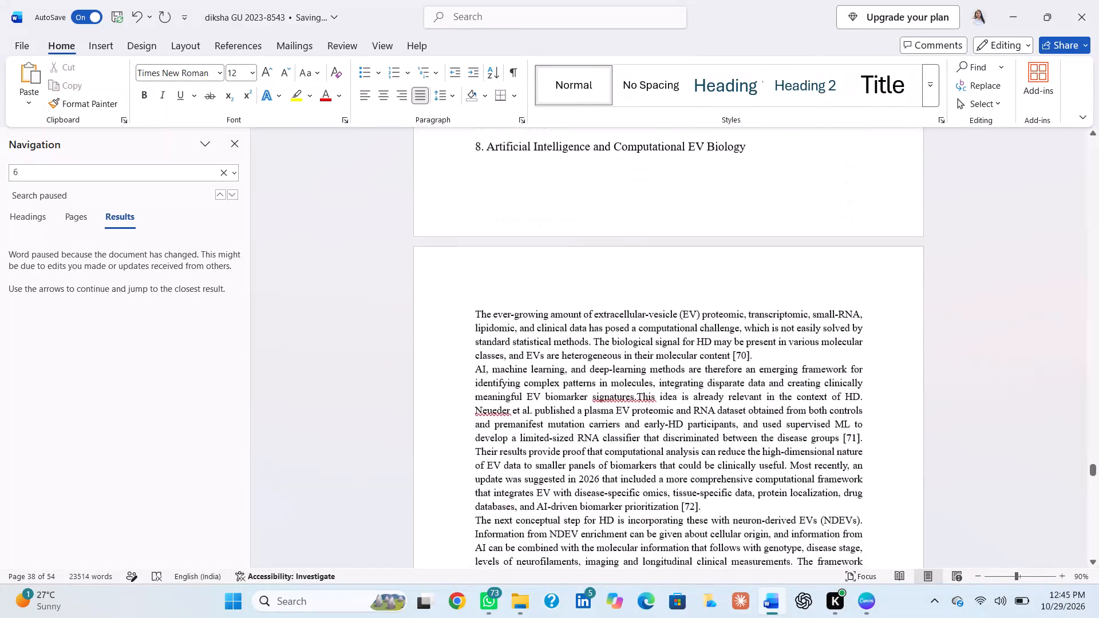
pyautogui.scroll(-2, 791, 415)
pyautogui.scroll(1, 786, 374)
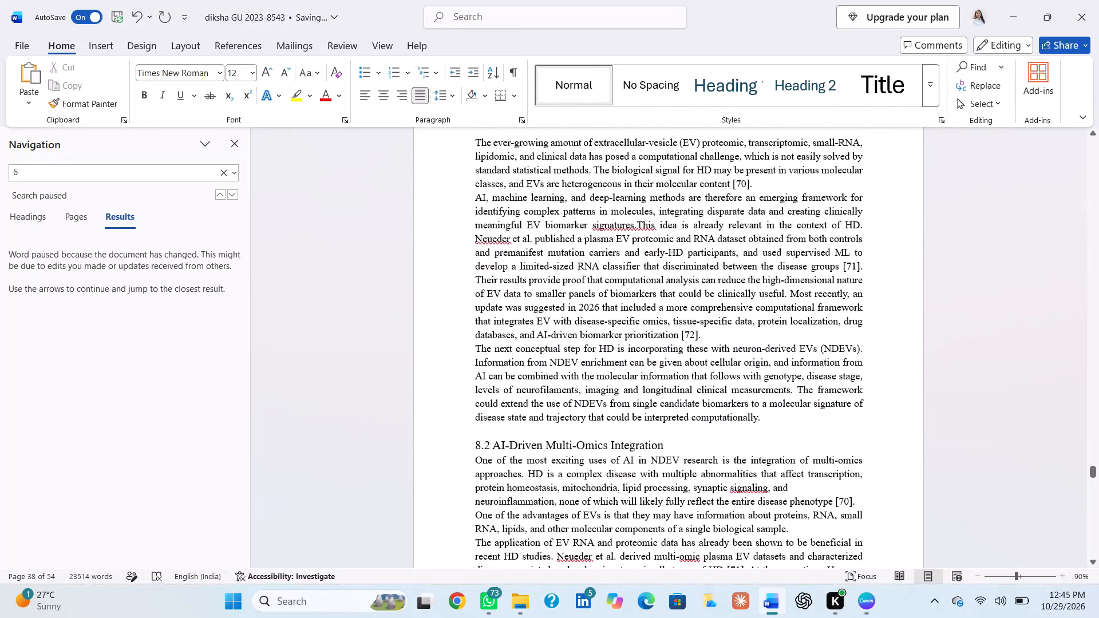
pyautogui.scroll(1, 659, 255)
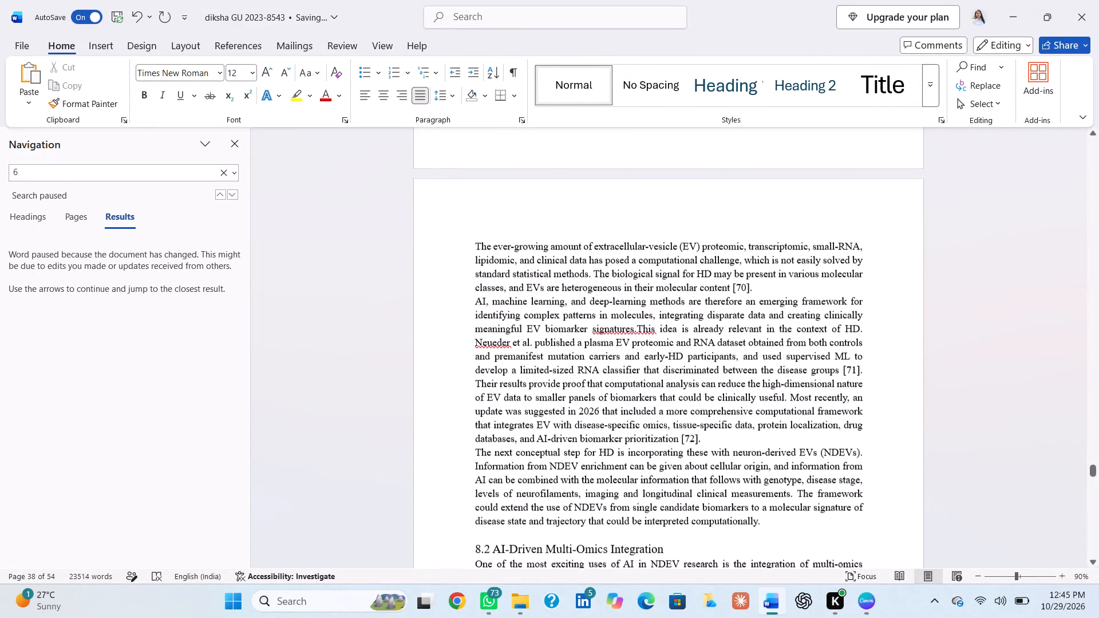
pyautogui.scroll(1, 659, 255)
pyautogui.scroll(-2, 659, 320)
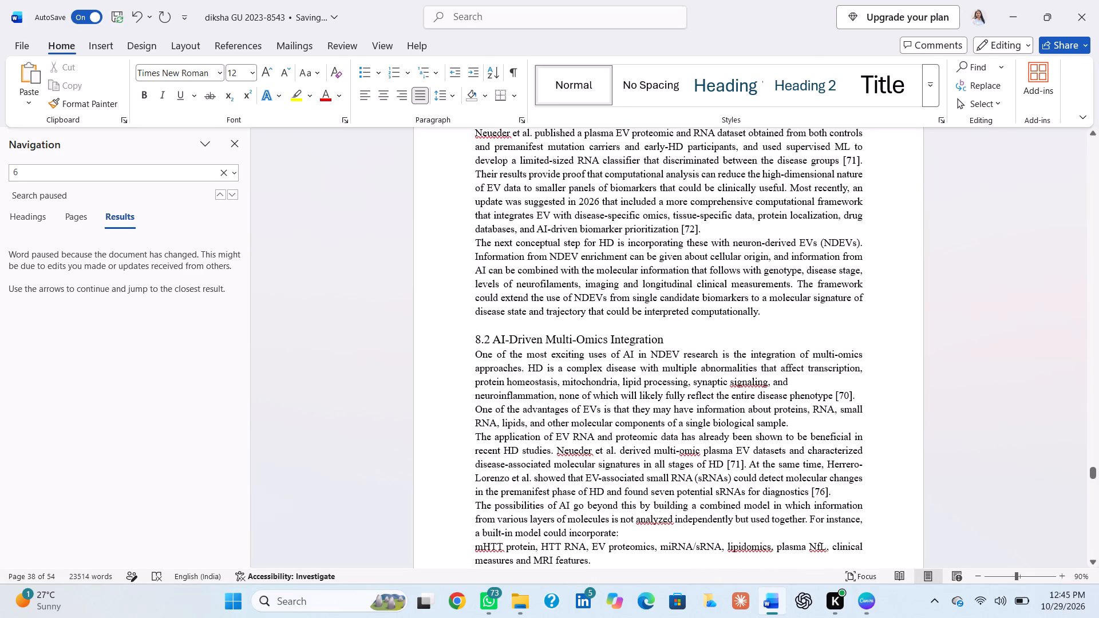
pyautogui.scroll(1, 587, 303)
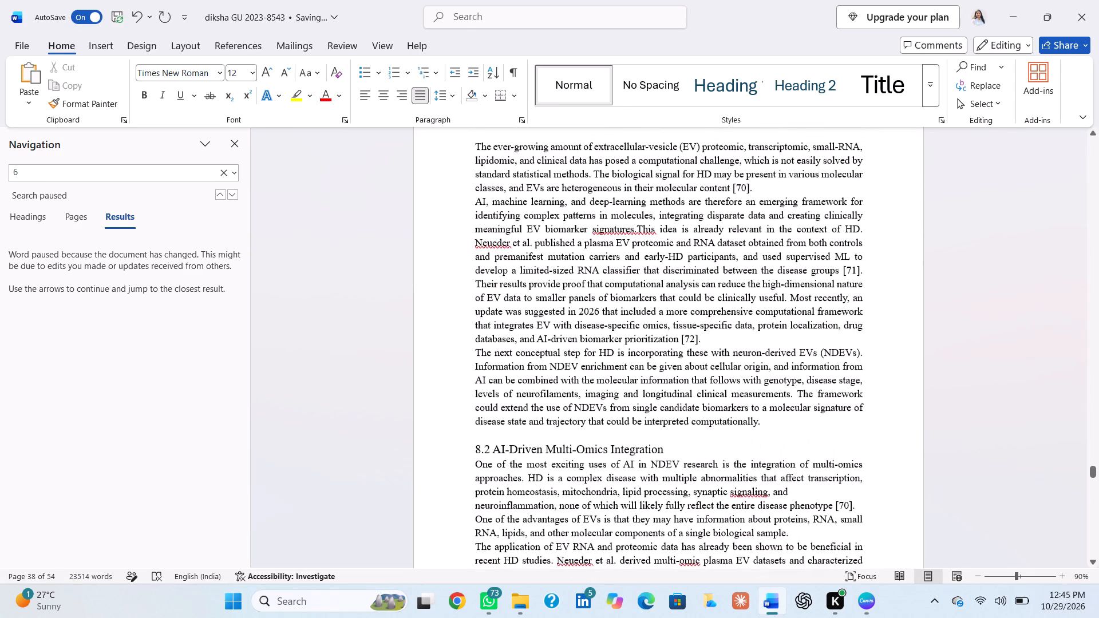
pyautogui.scroll(1, 587, 303)
pyautogui.keyDown('ctrl'); pyautogui.scroll(-1, 587, 303); pyautogui.keyUp('ctrl')
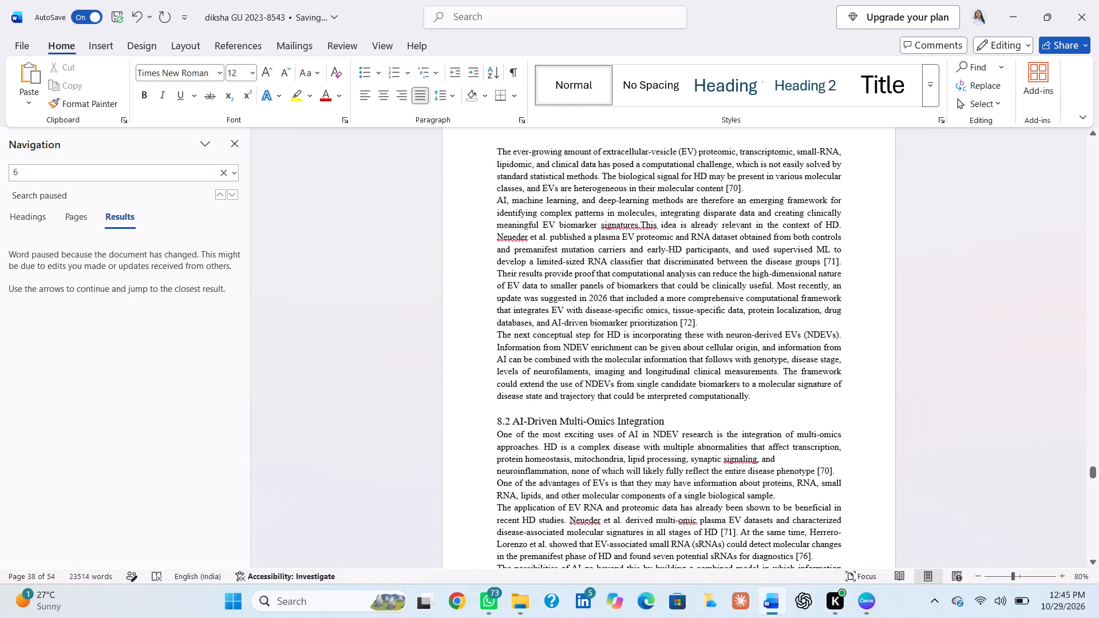
pyautogui.scroll(1, 592, 314)
pyautogui.scroll(-1, 592, 314)
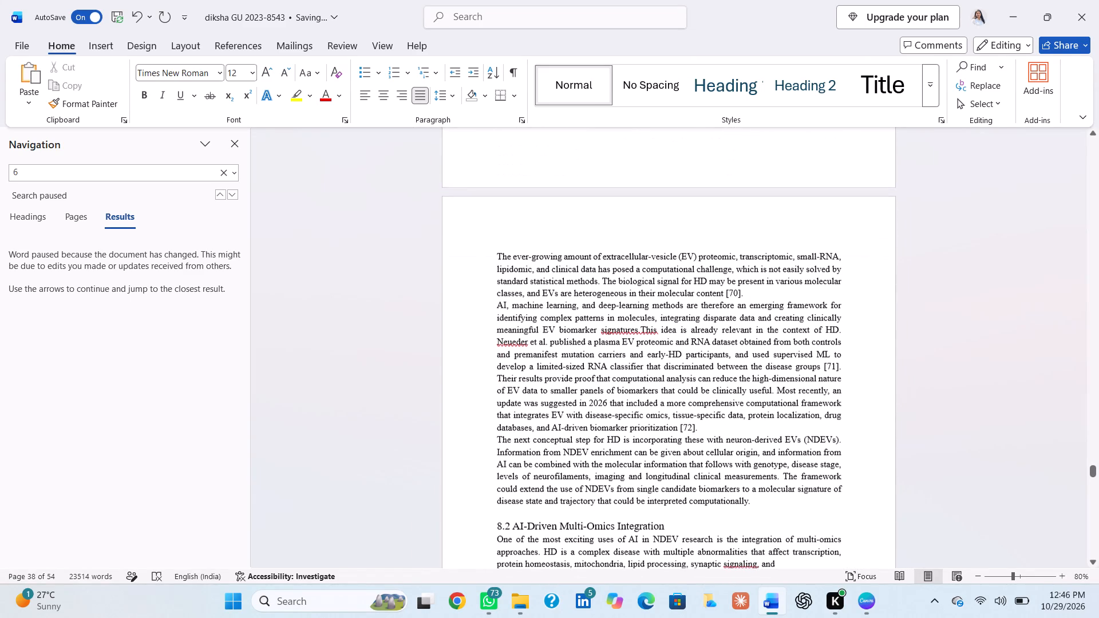
# Insert picture 5 from the "figure 1 hd" folder on the empty line before heading 8.2 AI-Driven Multi-Omics Integration.
pyautogui.scroll(-1, 592, 314)
pyautogui.click(764, 509)
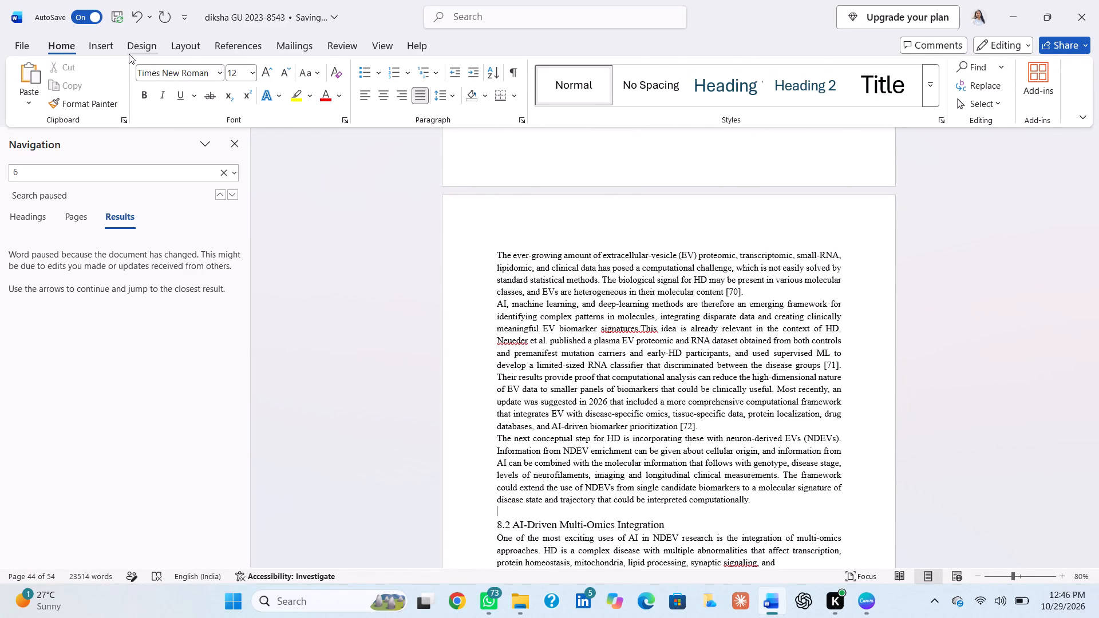
pyautogui.click(113, 46)
pyautogui.click(151, 101)
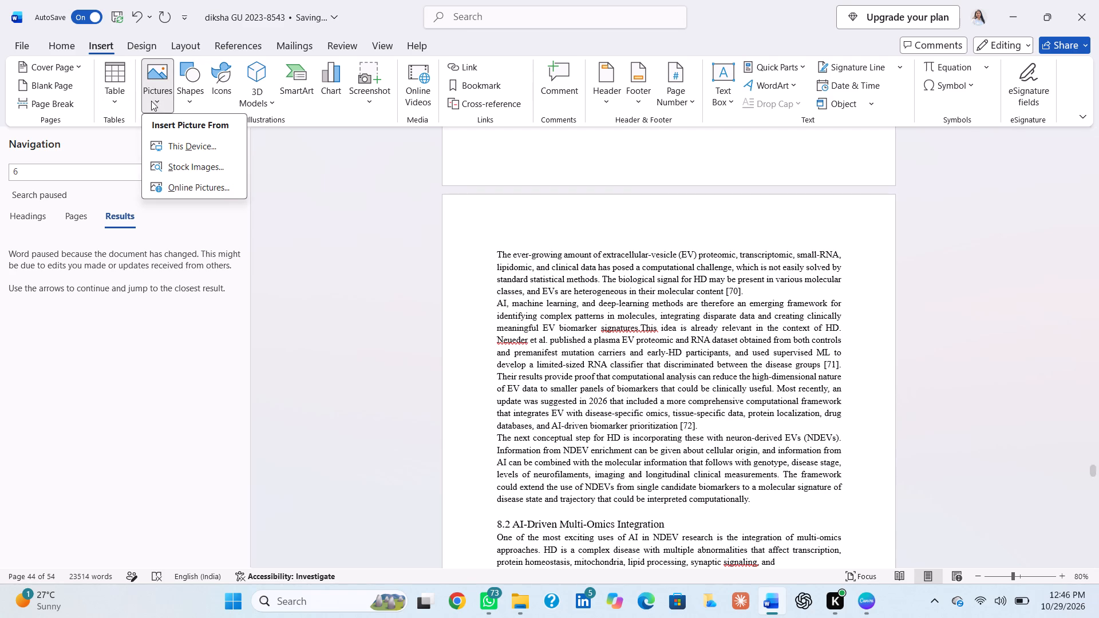
pyautogui.click(205, 148)
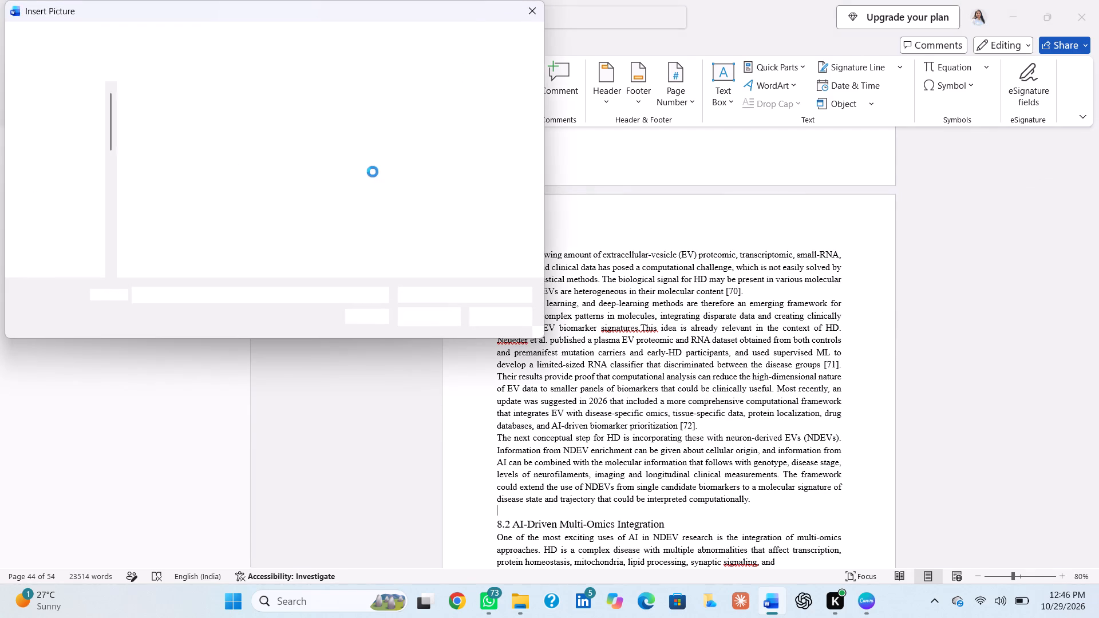
pyautogui.click(499, 145)
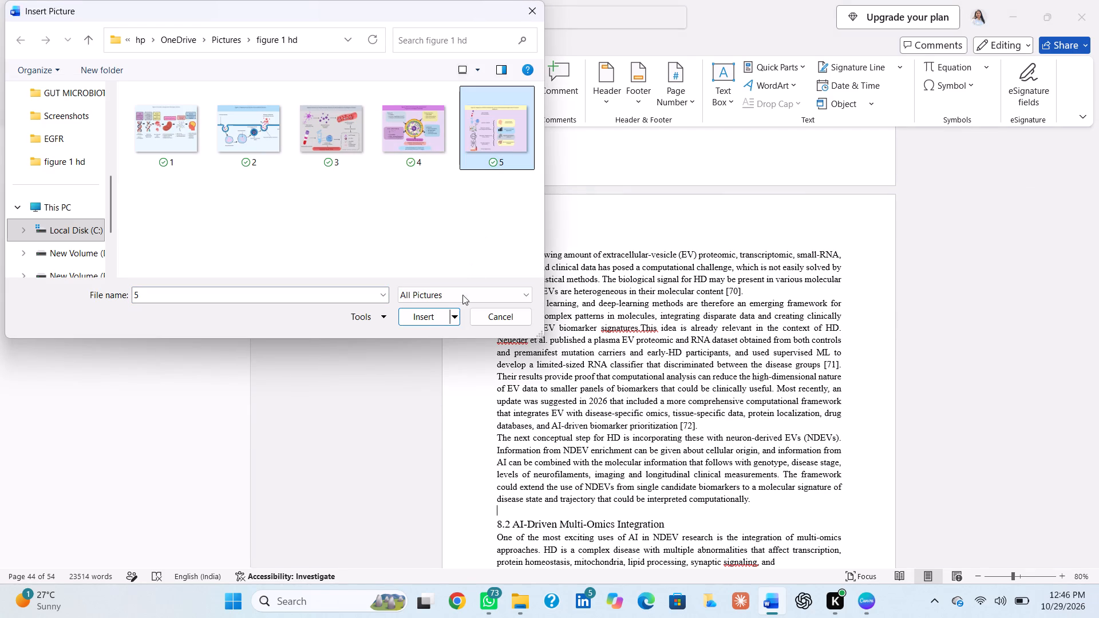
pyautogui.click(434, 318)
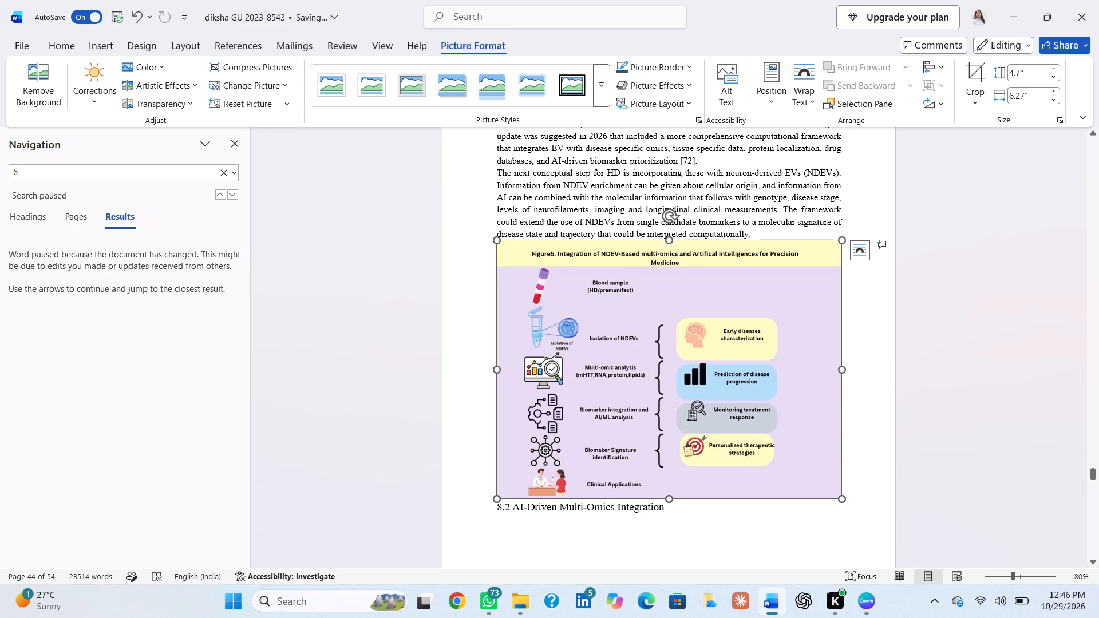
pyautogui.click(848, 501)
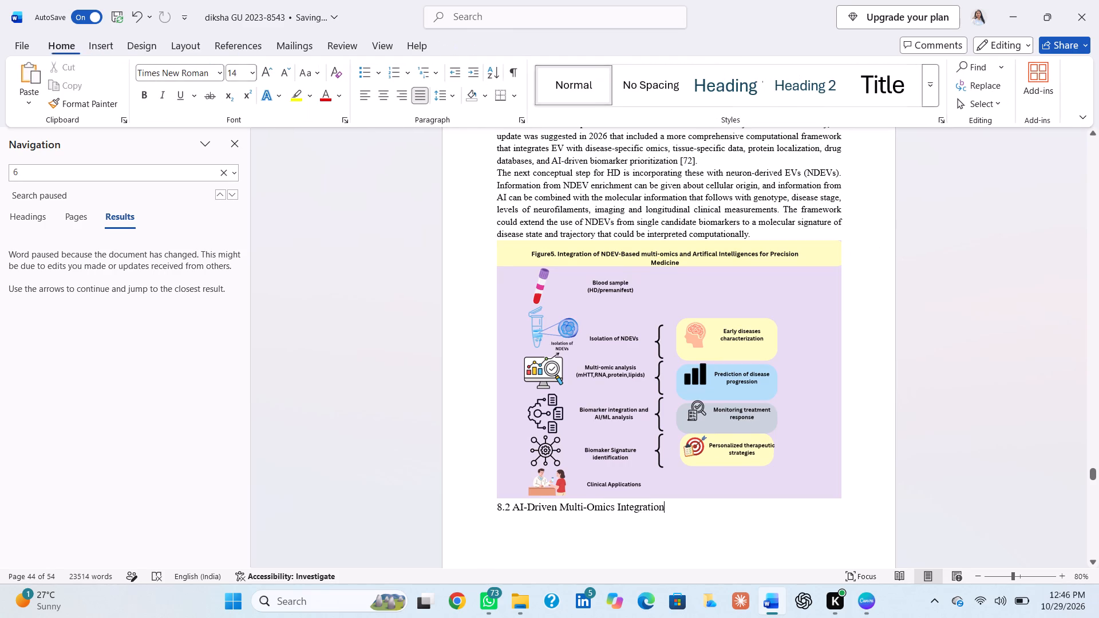
# Add an empty line between the figure 5 picture and heading 8.2 AI-Driven Multi-Omics Integration.
pyautogui.click(495, 506)
pyautogui.press('Return')
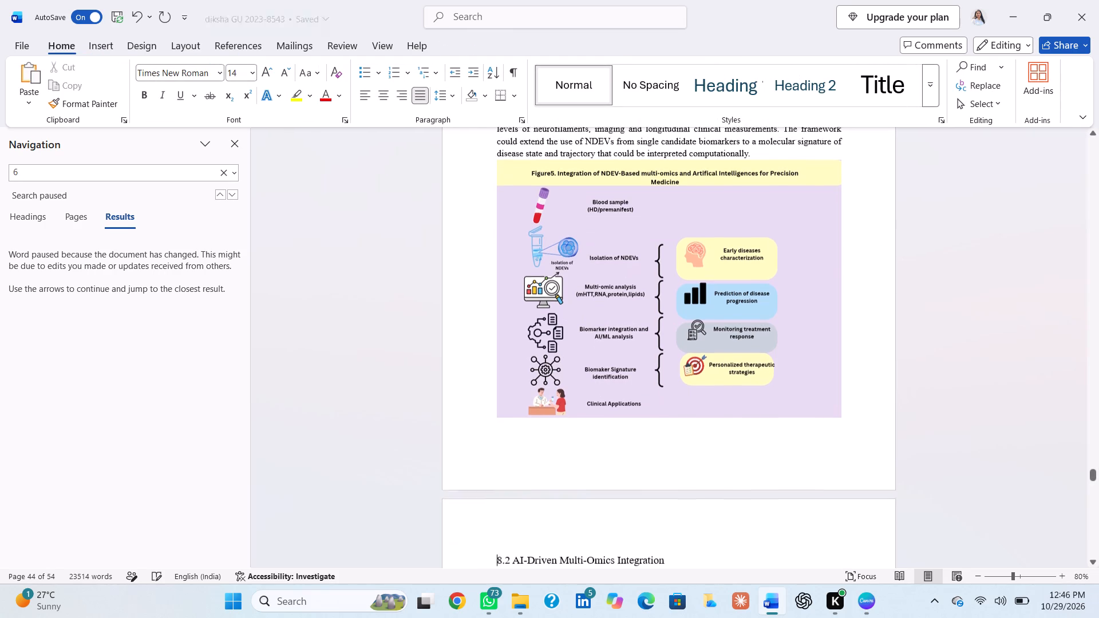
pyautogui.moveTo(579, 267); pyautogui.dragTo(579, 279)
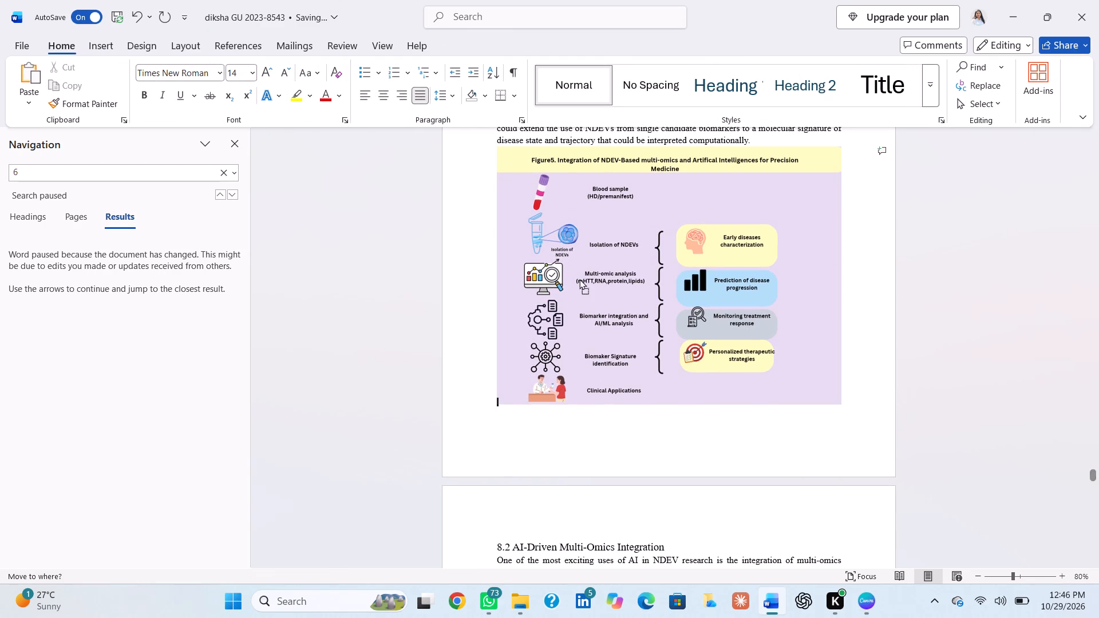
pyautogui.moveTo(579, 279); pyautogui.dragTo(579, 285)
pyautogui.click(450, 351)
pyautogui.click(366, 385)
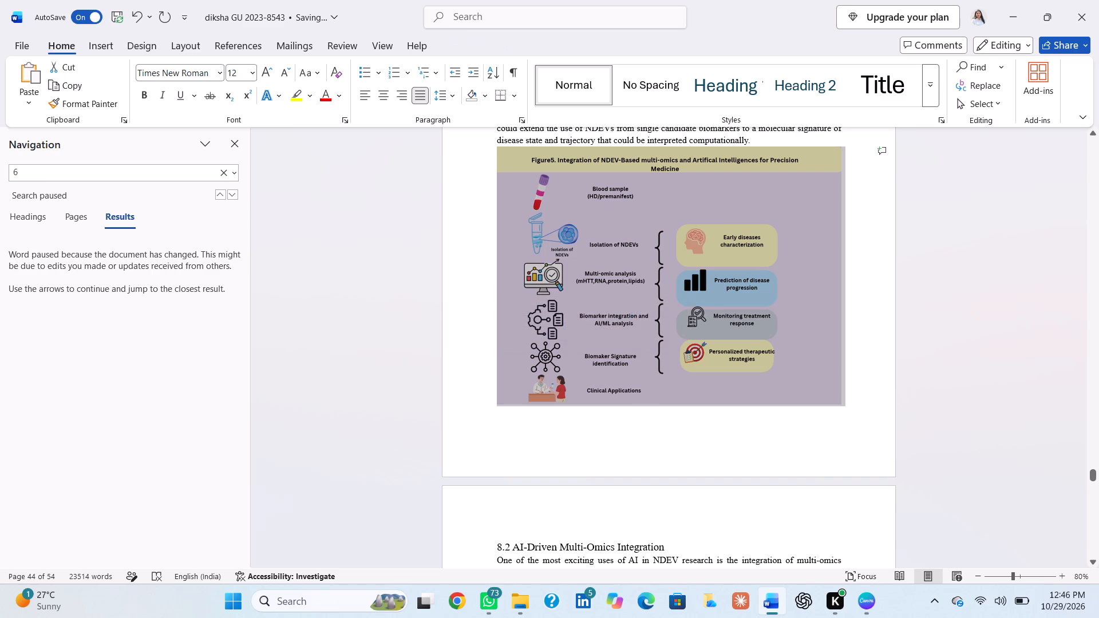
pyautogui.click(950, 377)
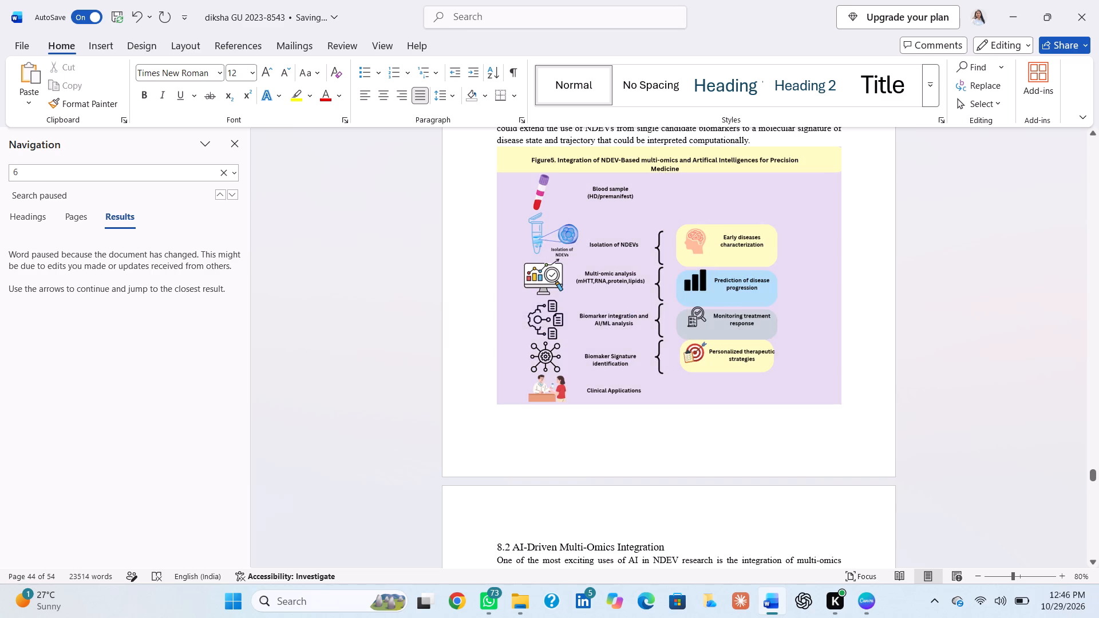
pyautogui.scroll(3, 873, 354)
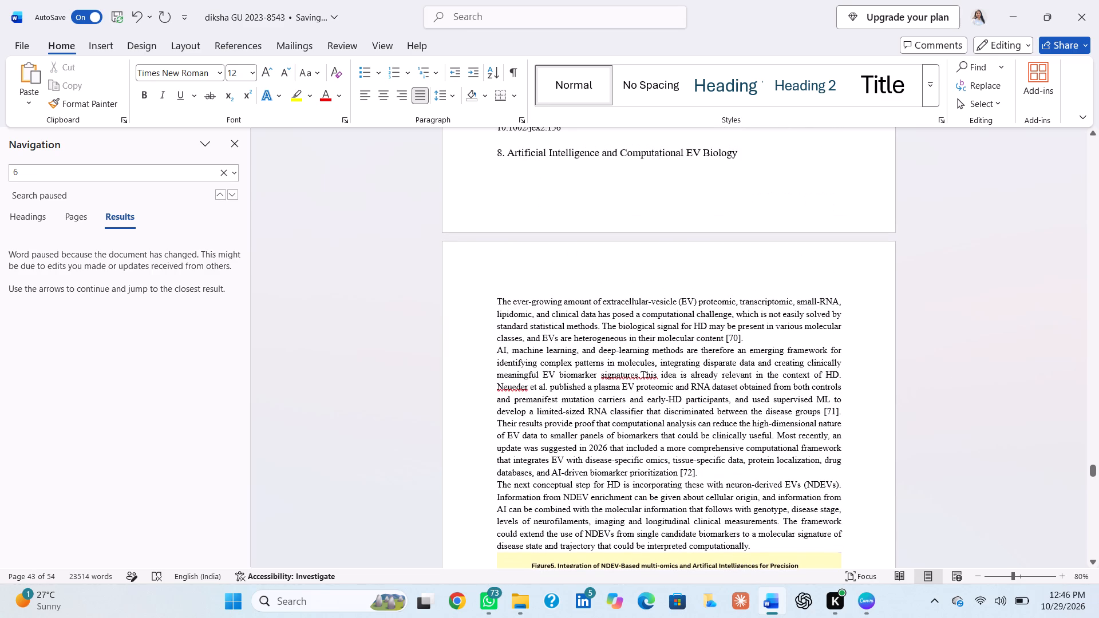
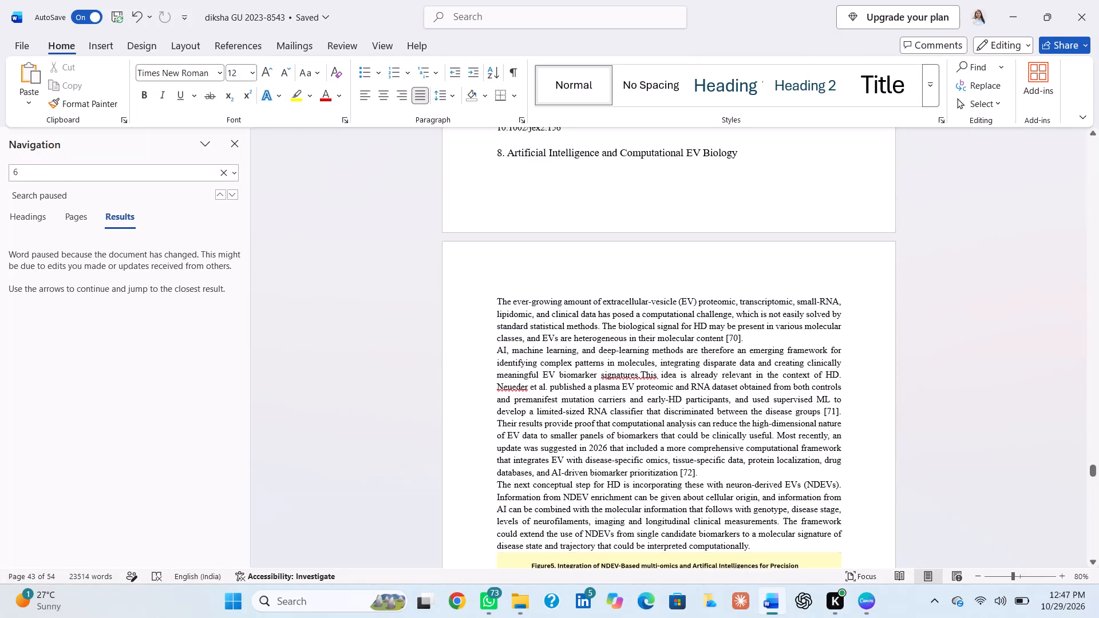
# Close the document's search and navigation pane.
pyautogui.keyDown('ctrl'); pyautogui.scroll(5, 785, 370); pyautogui.keyUp('ctrl')
pyautogui.click(237, 140)
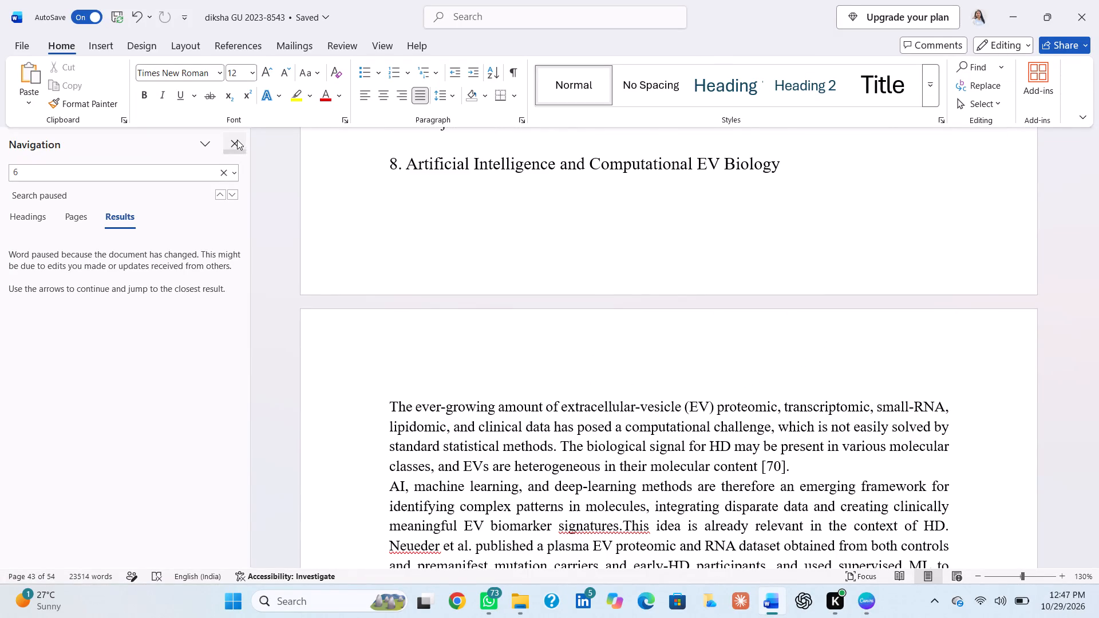
# Review the article's pages through the Conclusions and back to section 8, checking the overall layout and figure placement.
pyautogui.keyDown('ctrl'); pyautogui.scroll(-4, 521, 356); pyautogui.keyUp('ctrl')
pyautogui.scroll(17, 521, 356)
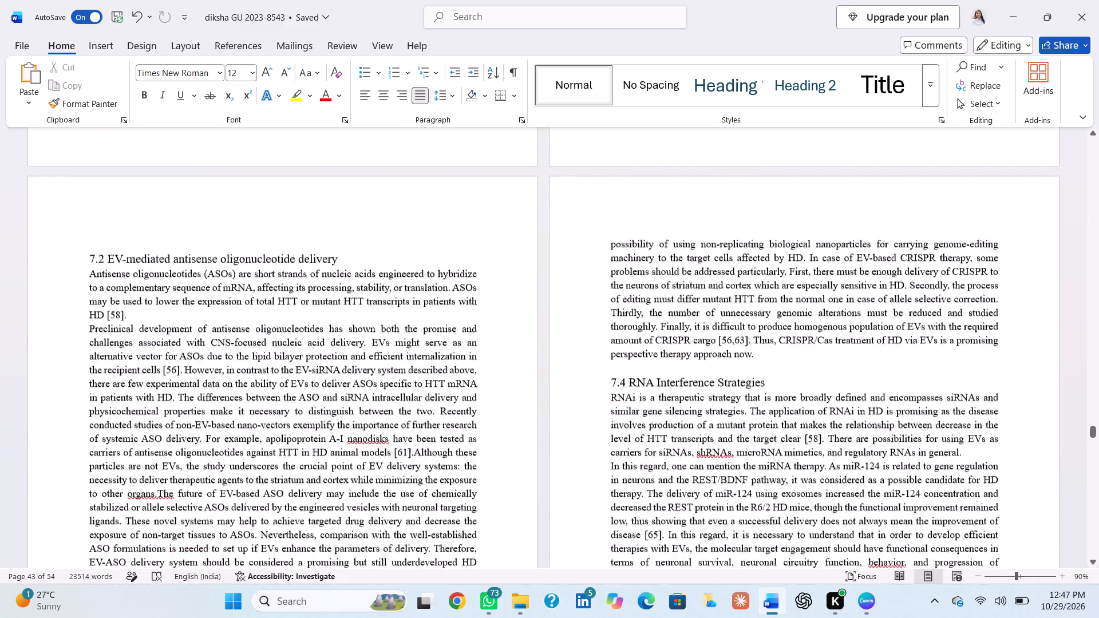
pyautogui.scroll(-2, 521, 356)
pyautogui.scroll(20, 521, 356)
pyautogui.scroll(20, 521, 356)
pyautogui.scroll(20, 521, 356)
pyautogui.scroll(3, 521, 356)
pyautogui.scroll(-20, 521, 356)
pyautogui.scroll(-20, 521, 356)
pyautogui.scroll(-20, 521, 356)
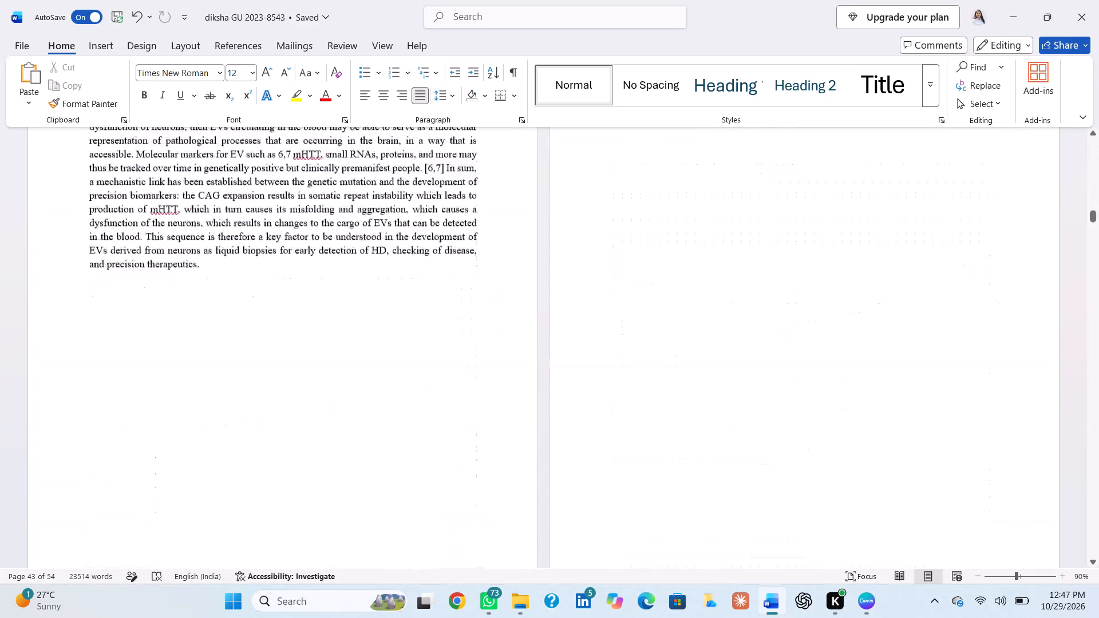
pyautogui.scroll(-20, 521, 356)
pyautogui.scroll(-20, 521, 356)
pyautogui.scroll(-20, 521, 356)
pyautogui.scroll(-5, 521, 356)
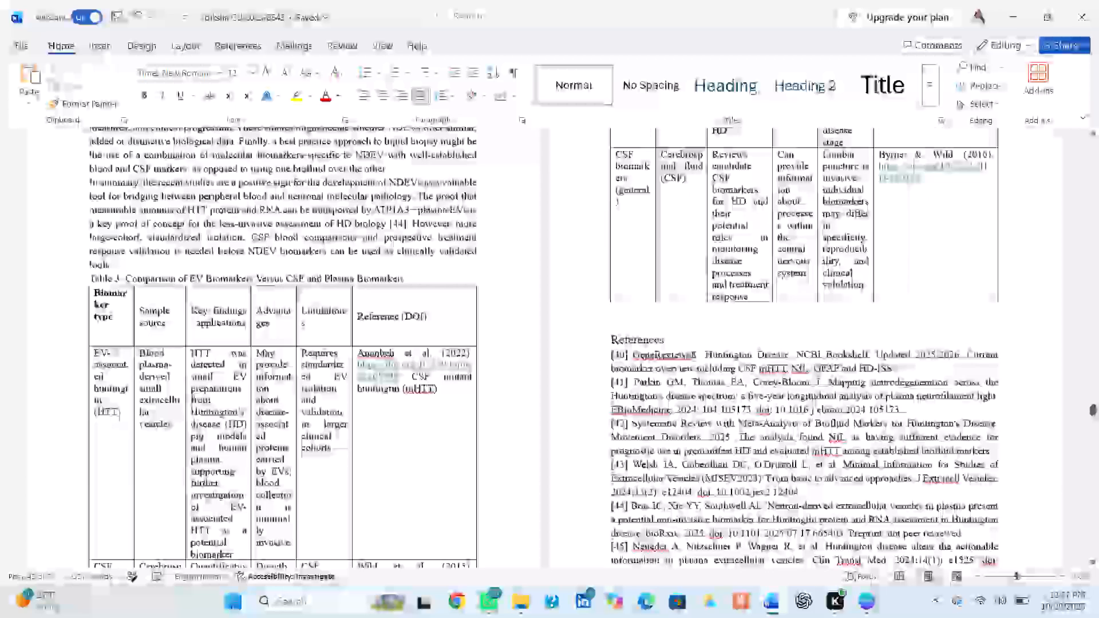
pyautogui.scroll(-18, 521, 356)
pyautogui.scroll(-6, 521, 356)
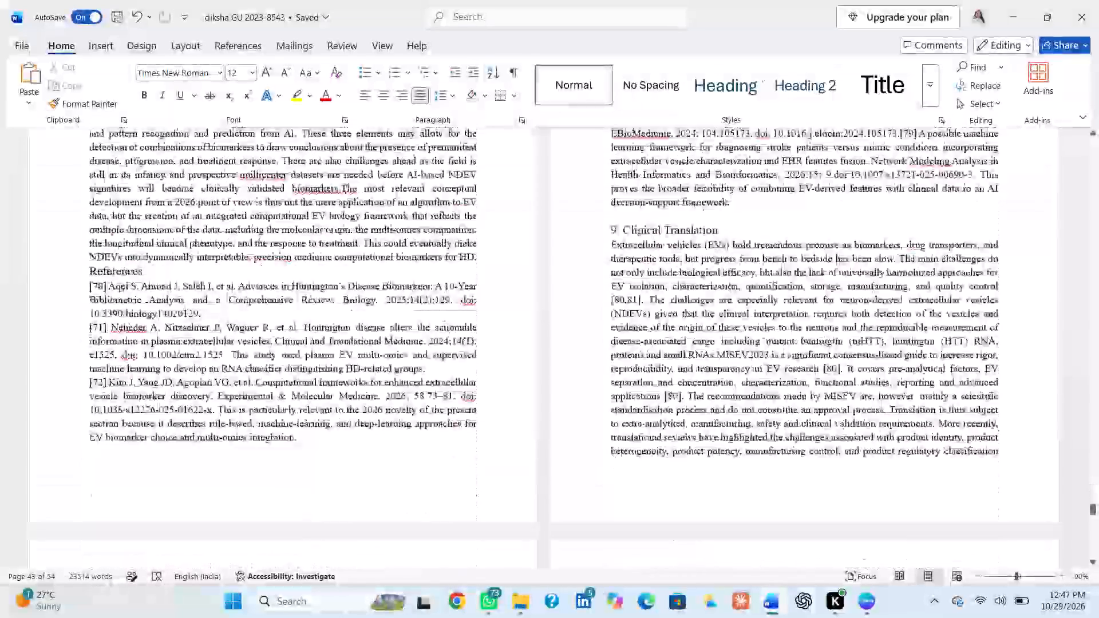
pyautogui.scroll(-7, 521, 356)
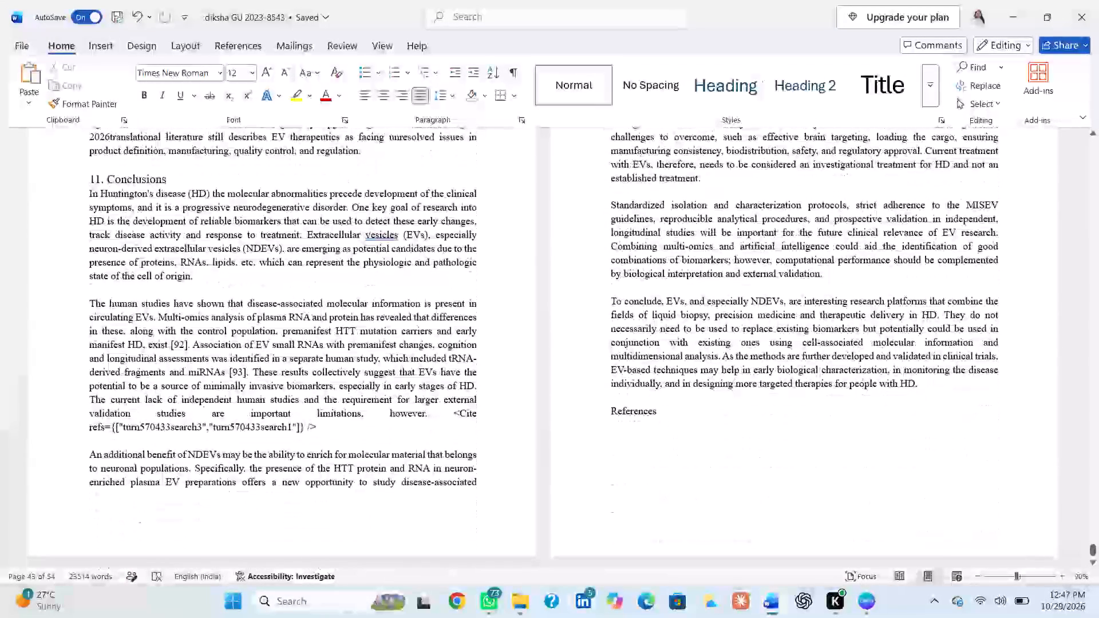
pyautogui.scroll(-3, 615, 409)
pyautogui.scroll(2, 678, 411)
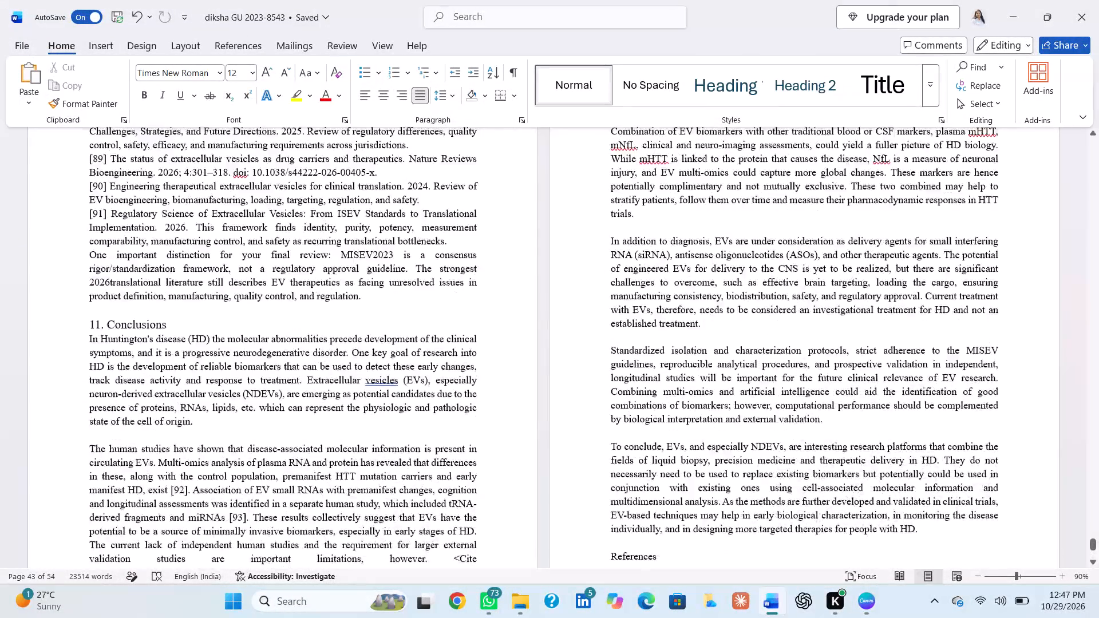
pyautogui.scroll(2, 678, 411)
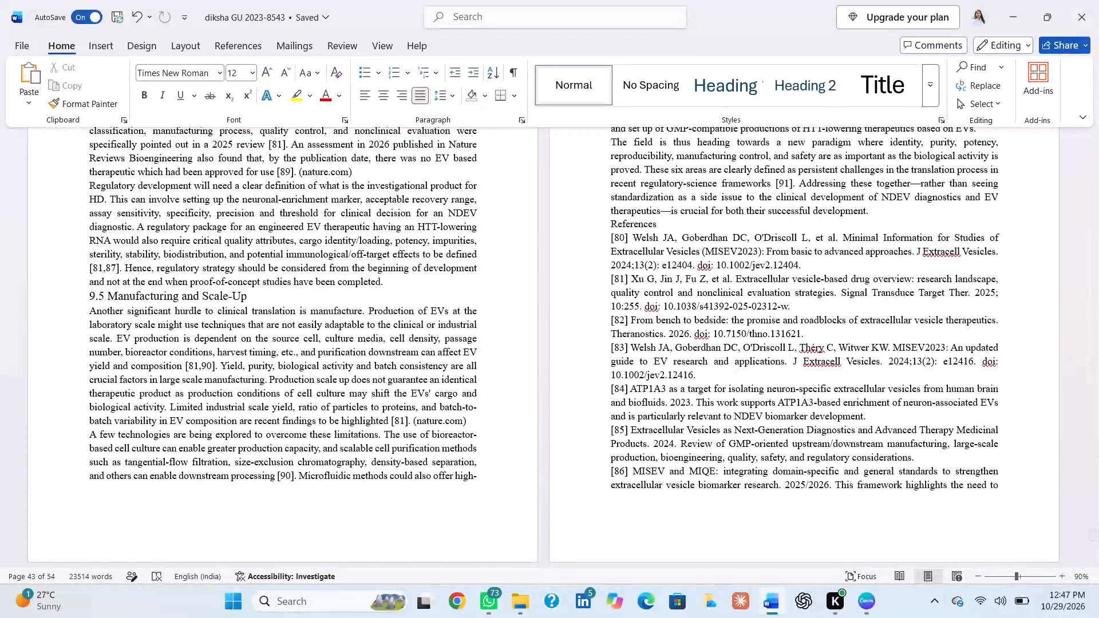
pyautogui.scroll(6, 678, 411)
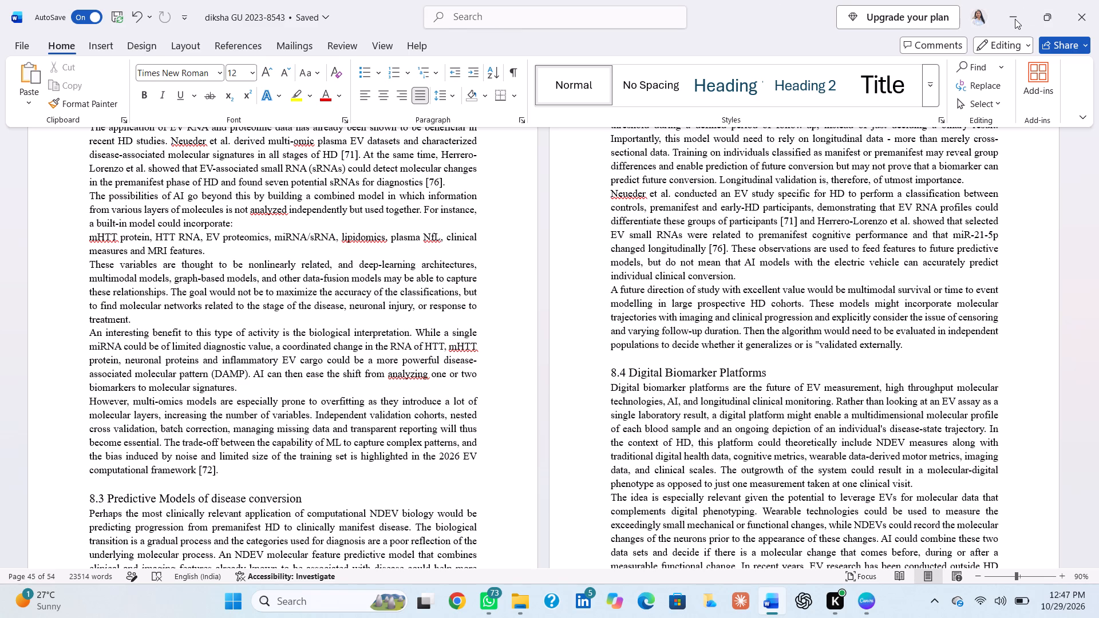
# Close the review article document.
pyautogui.click(1080, 17)
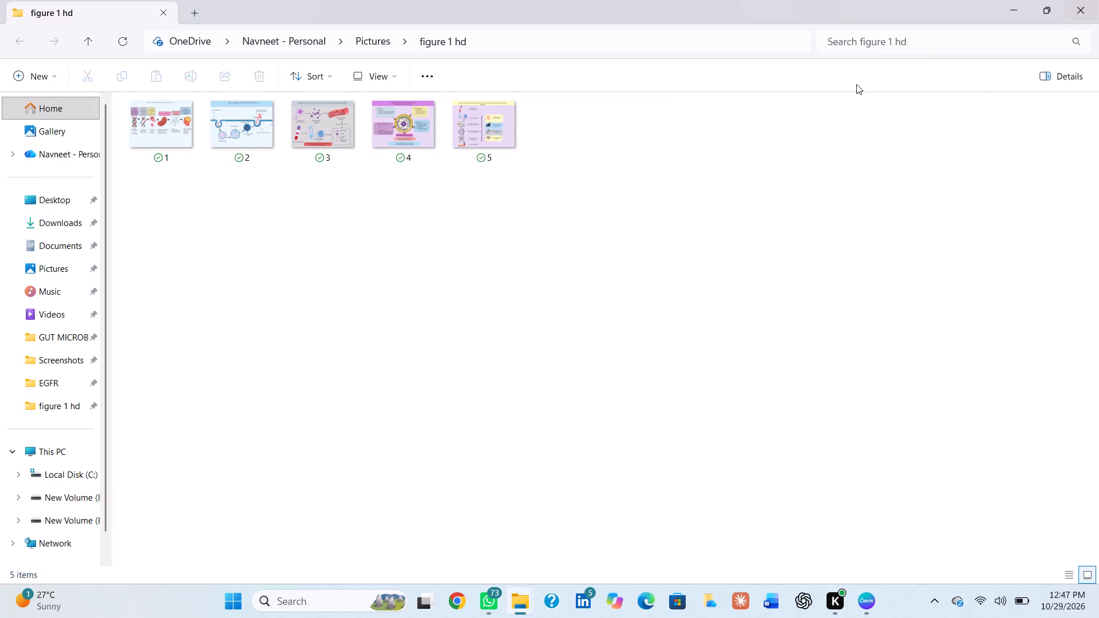
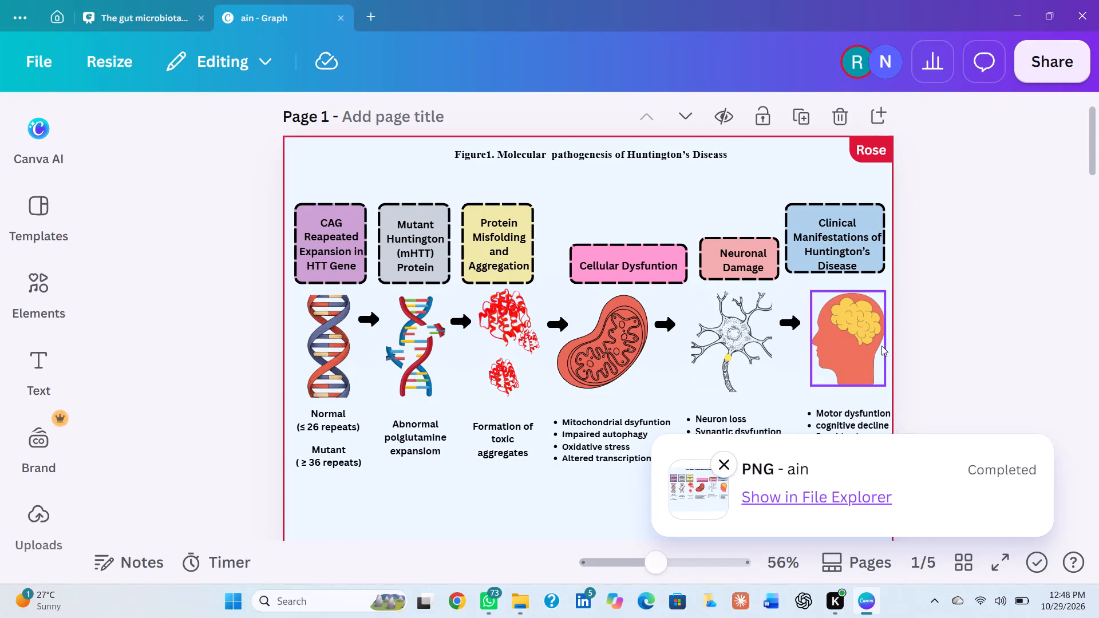
# Review the Huntington's disease figure designs on pages 1 to 3, checking each figure's title, labels and illustrations.
pyautogui.click(941, 330)
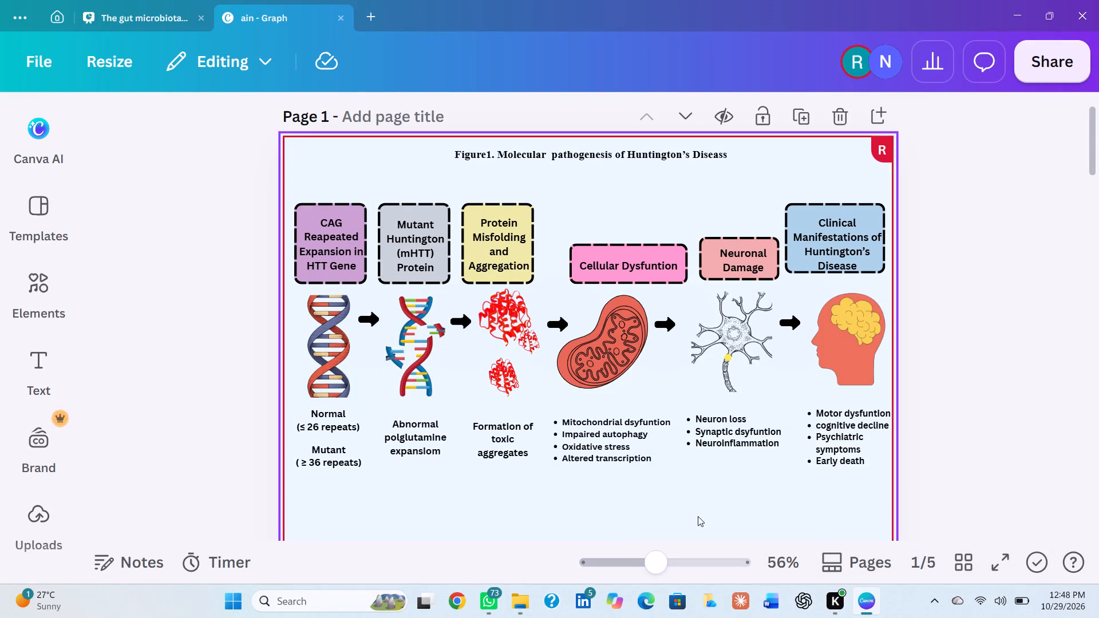
pyautogui.scroll(-1, 589, 406)
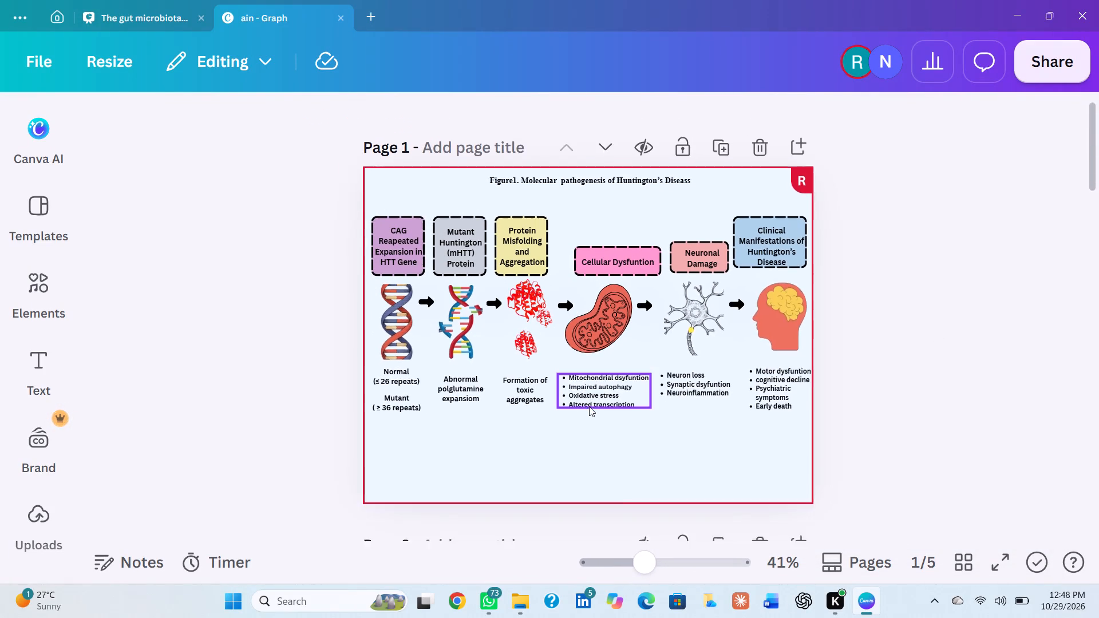
pyautogui.scroll(-3, 589, 406)
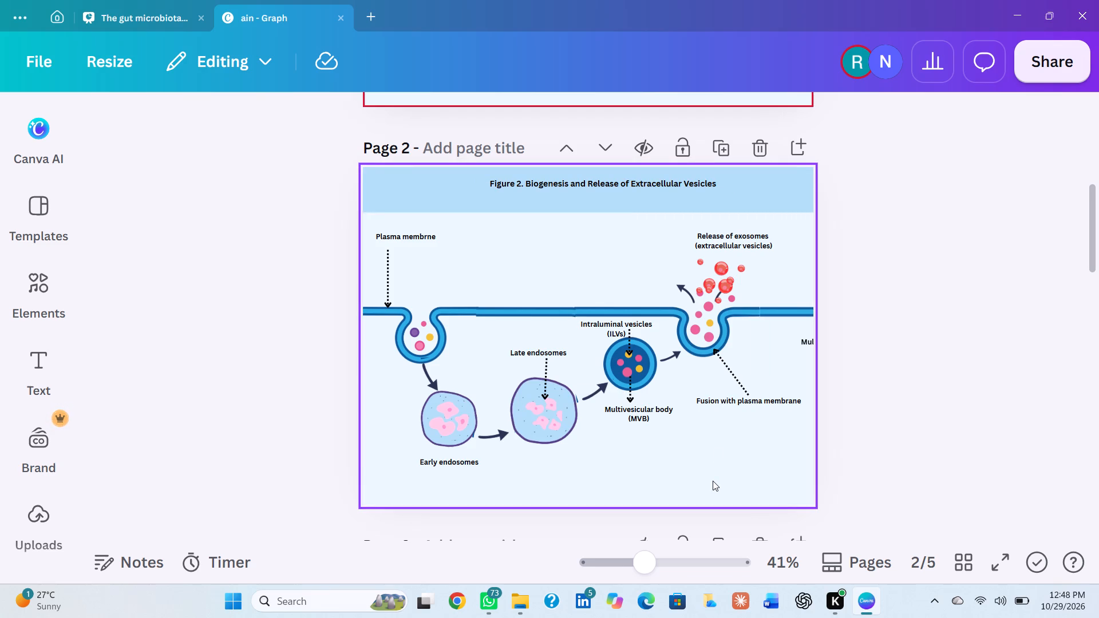
pyautogui.scroll(-1, 635, 452)
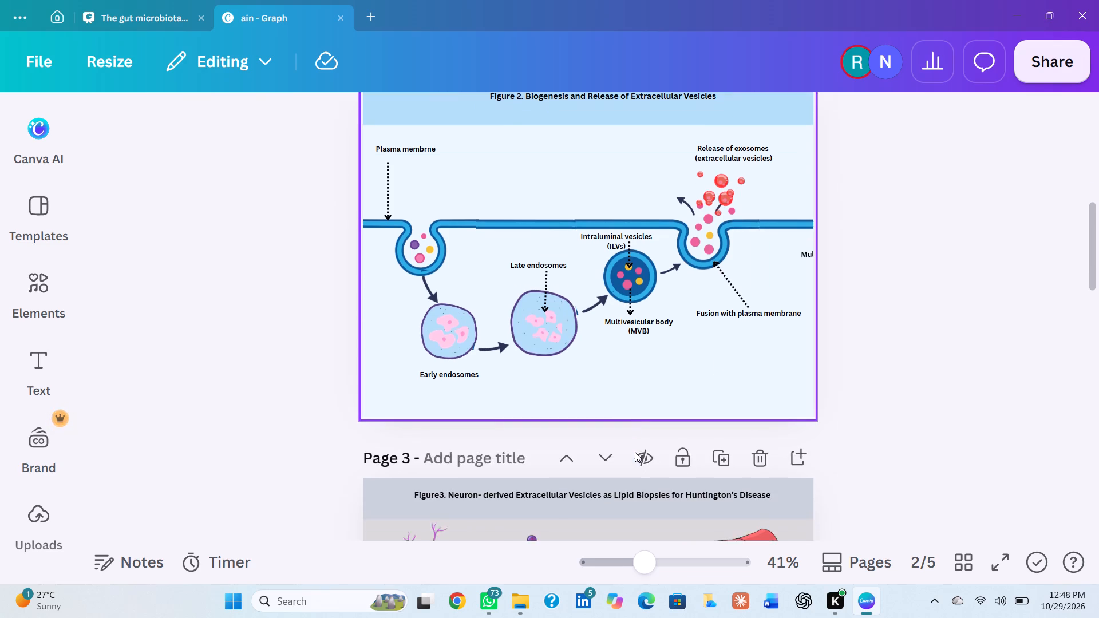
pyautogui.scroll(-4, 635, 452)
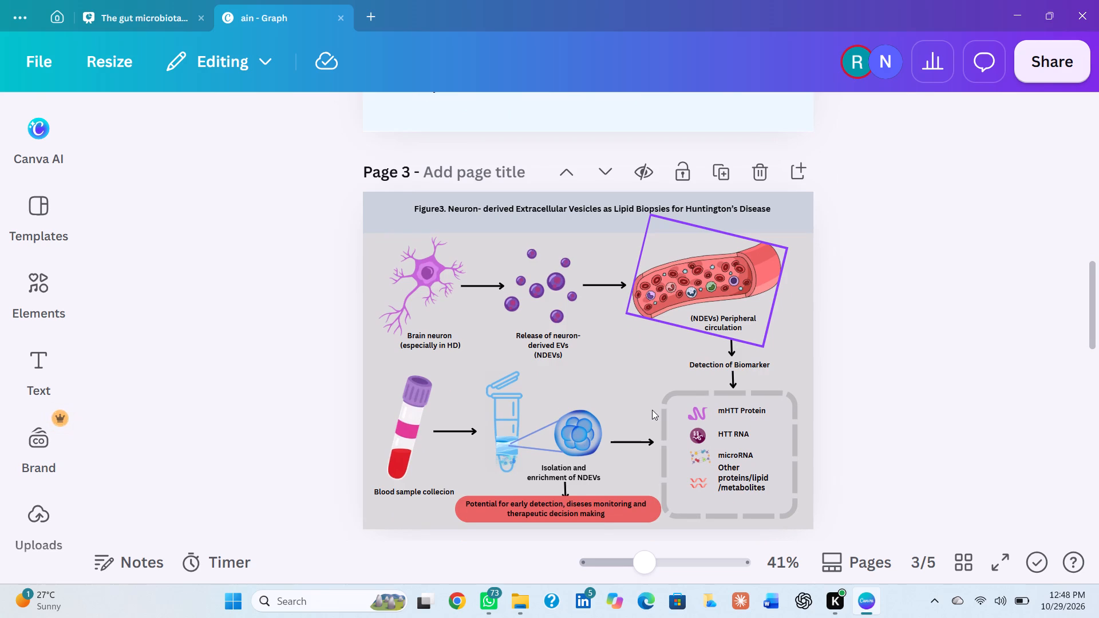
pyautogui.scroll(-1, 652, 410)
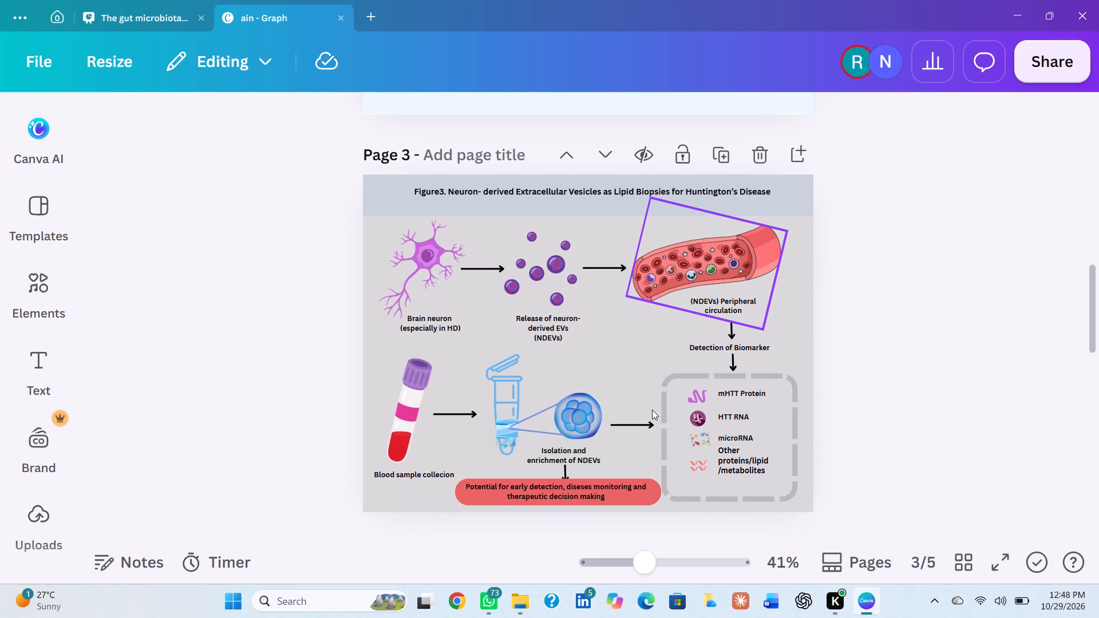
pyautogui.scroll(-2, 652, 410)
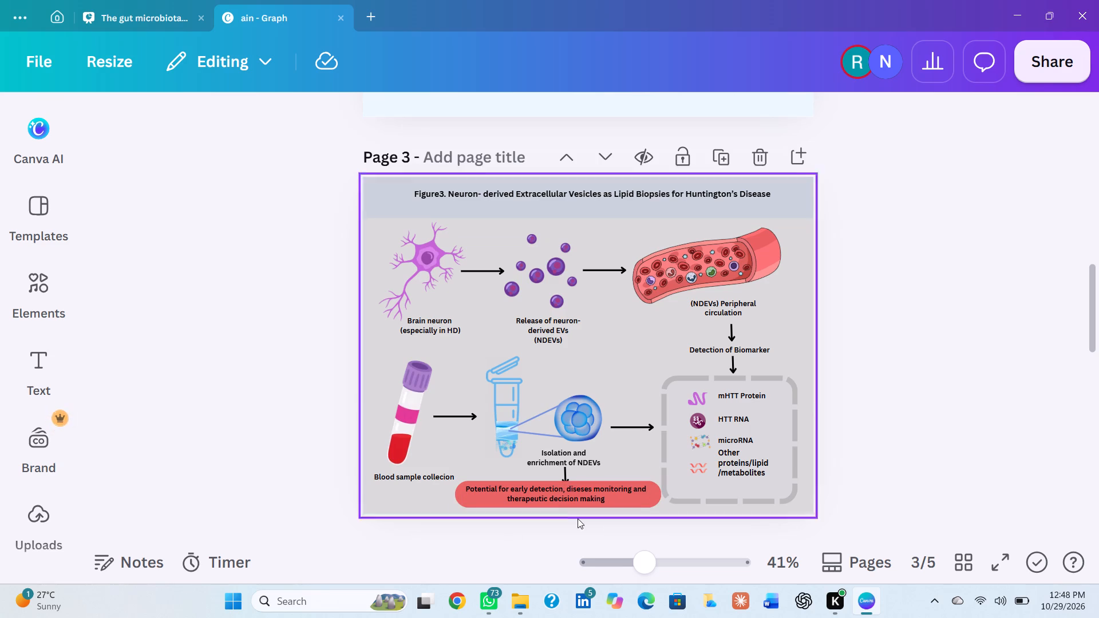
pyautogui.scroll(-3, 578, 521)
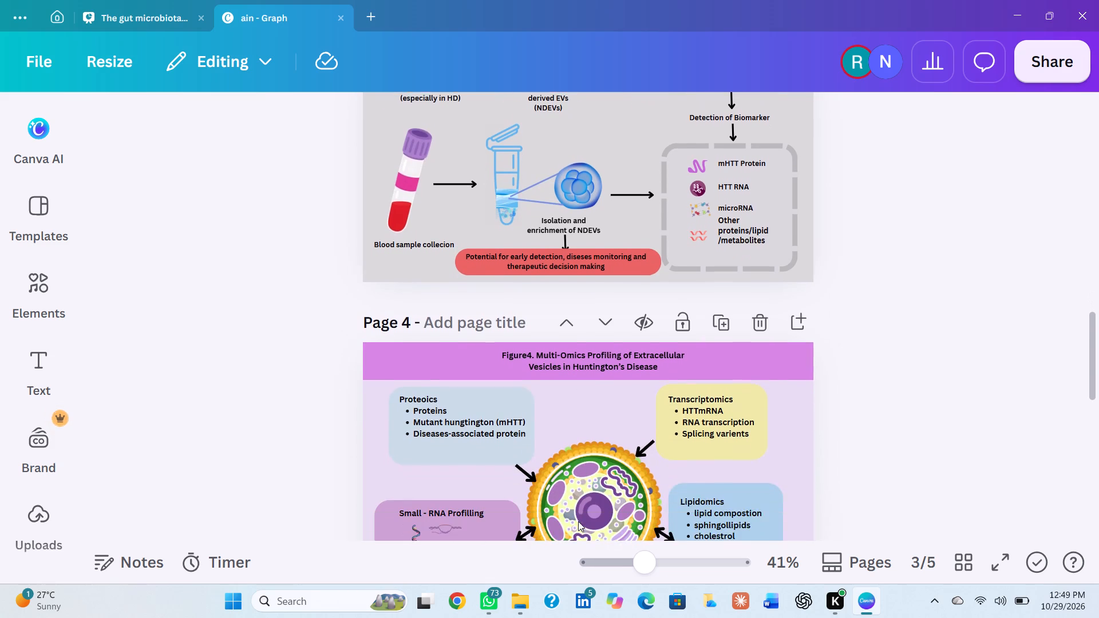
pyautogui.scroll(-4, 578, 521)
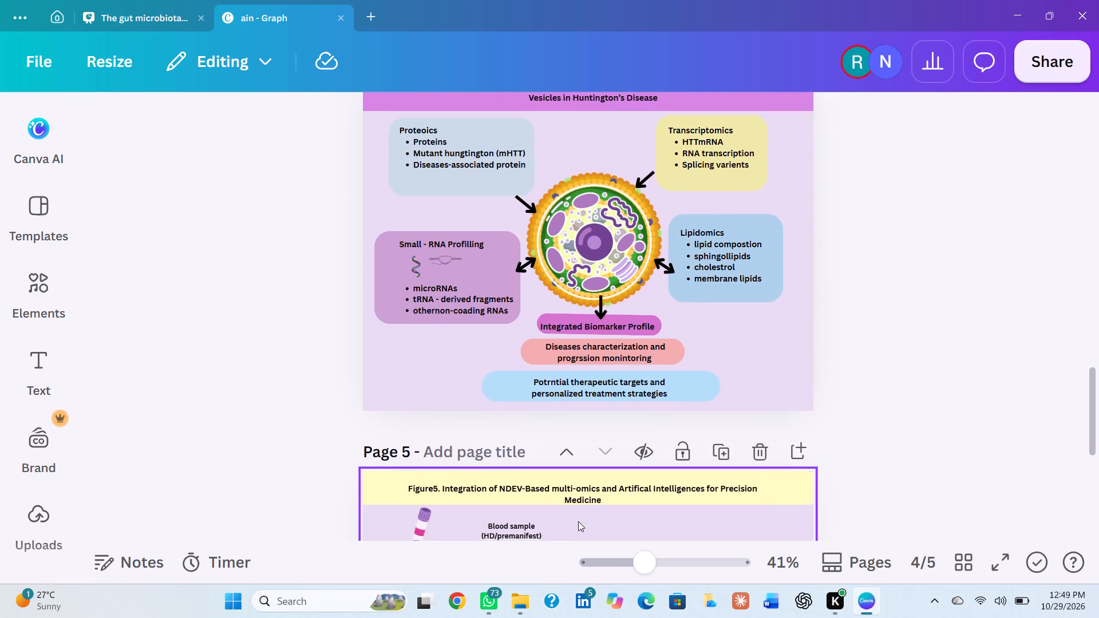
pyautogui.scroll(-1, 578, 521)
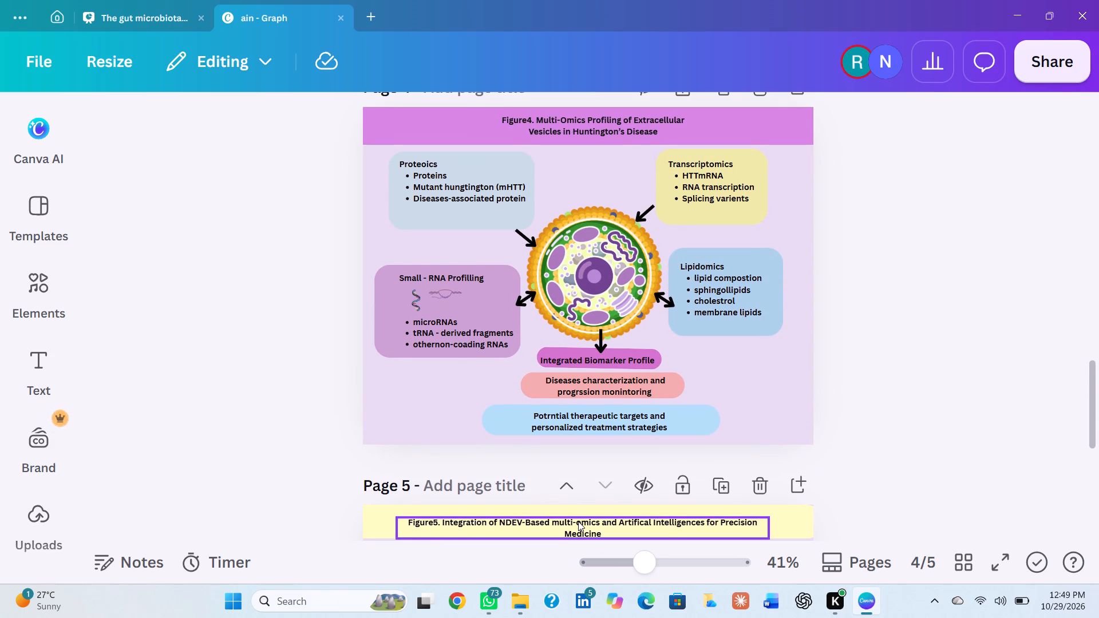
pyautogui.scroll(-2, 578, 521)
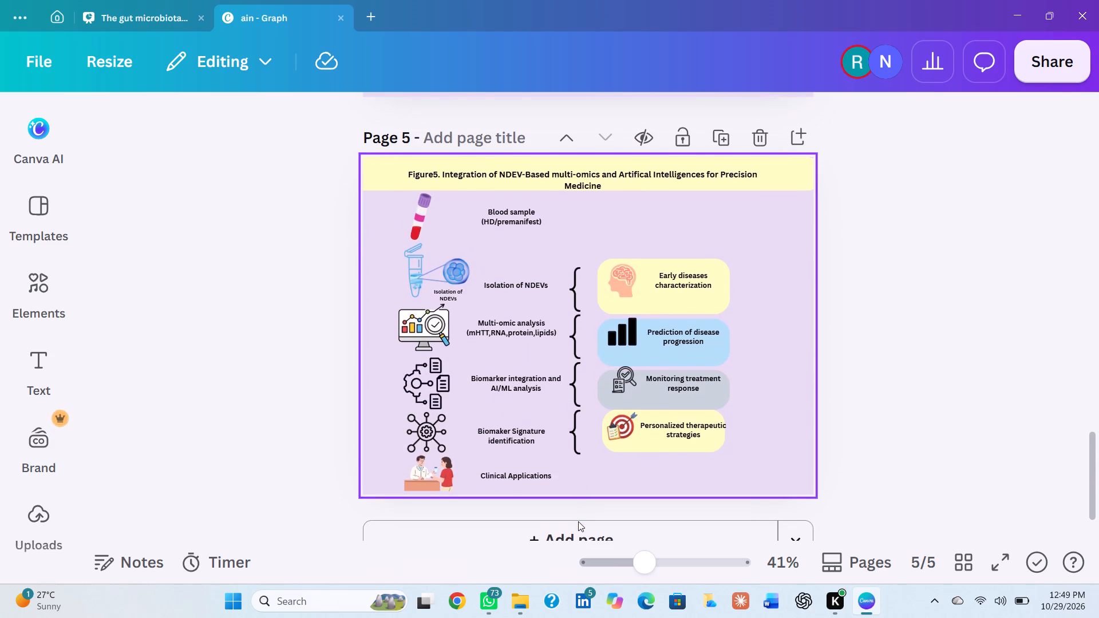